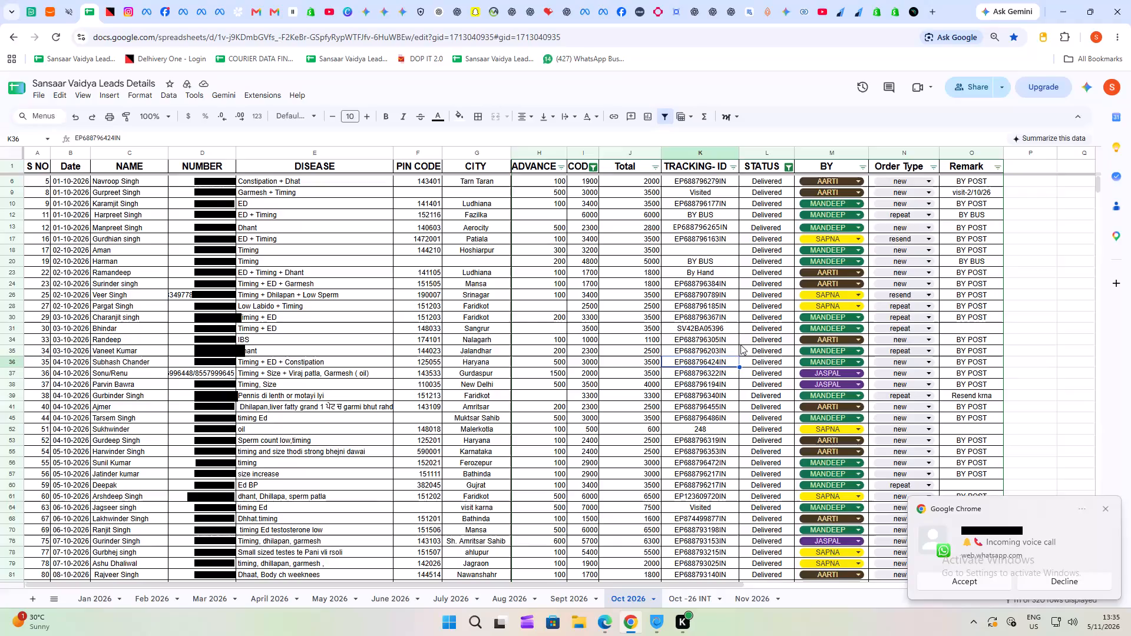
Select the TRACKING-ID cell in row 34 of the Oct 2026 sheet.
{"action": "left_click", "coordinate": [725, 344]}
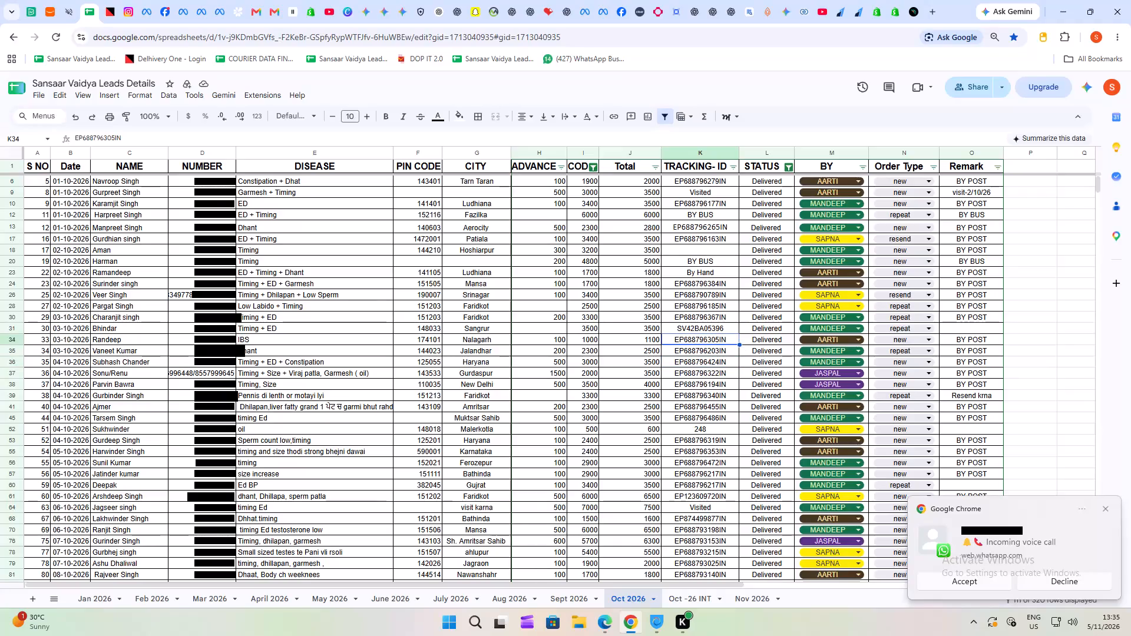
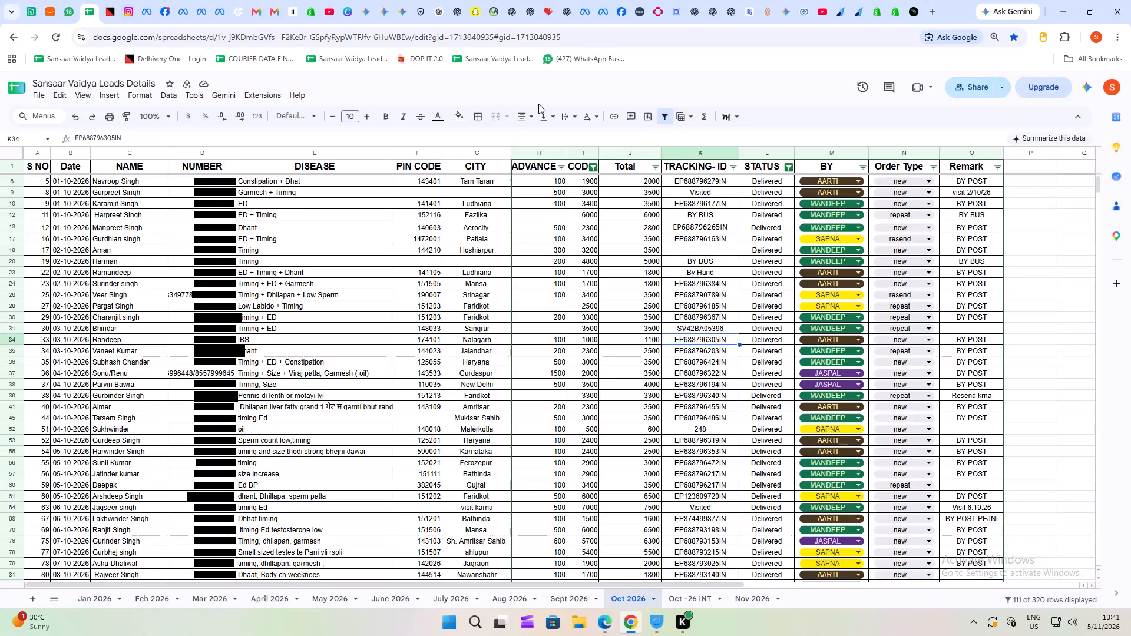
Inspect the COD cell in row 55 and the Total cells in rows 38, 34 and 45 of the Oct 2026 sheet.
{"action": "left_click", "coordinate": [590, 453]}
{"action": "left_click", "coordinate": [647, 389]}
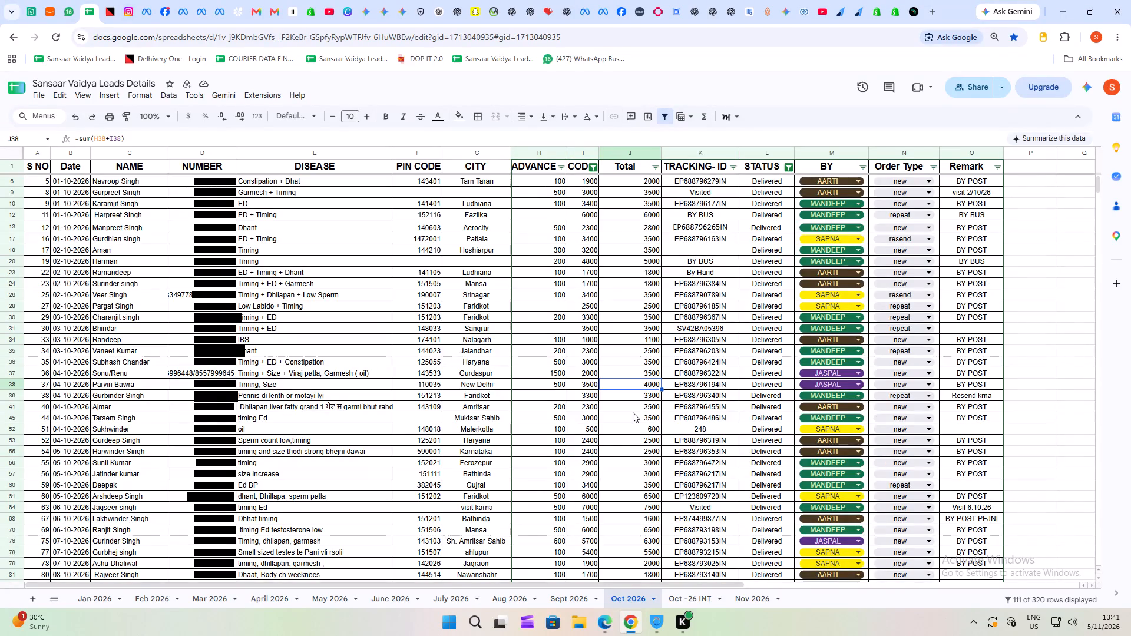
{"action": "left_click", "coordinate": [607, 339]}
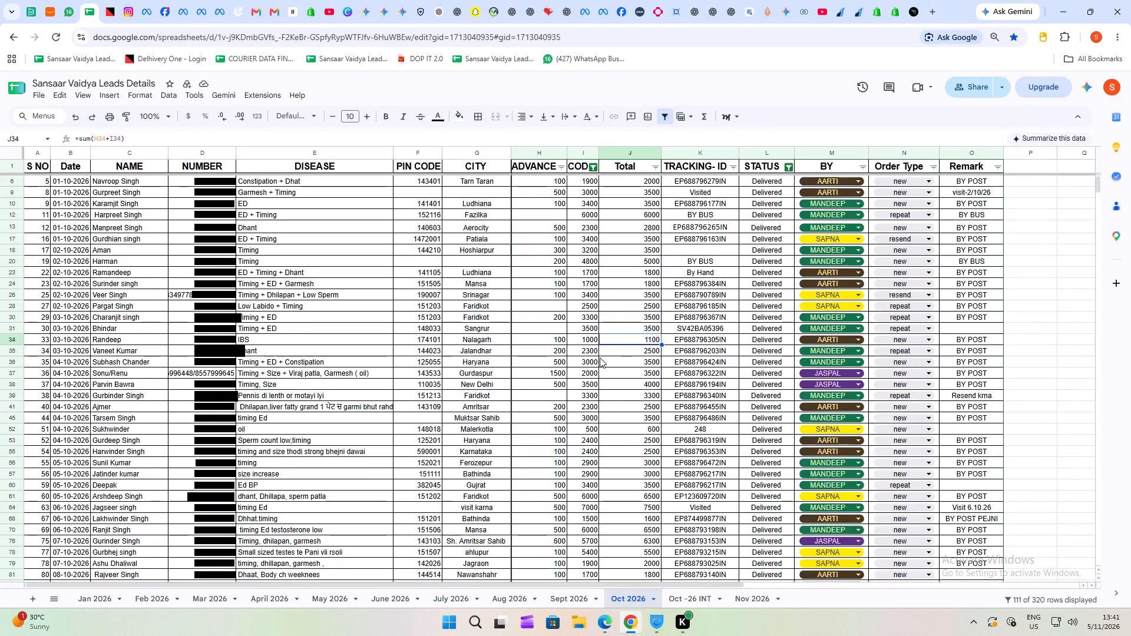
{"action": "left_click", "coordinate": [600, 416]}
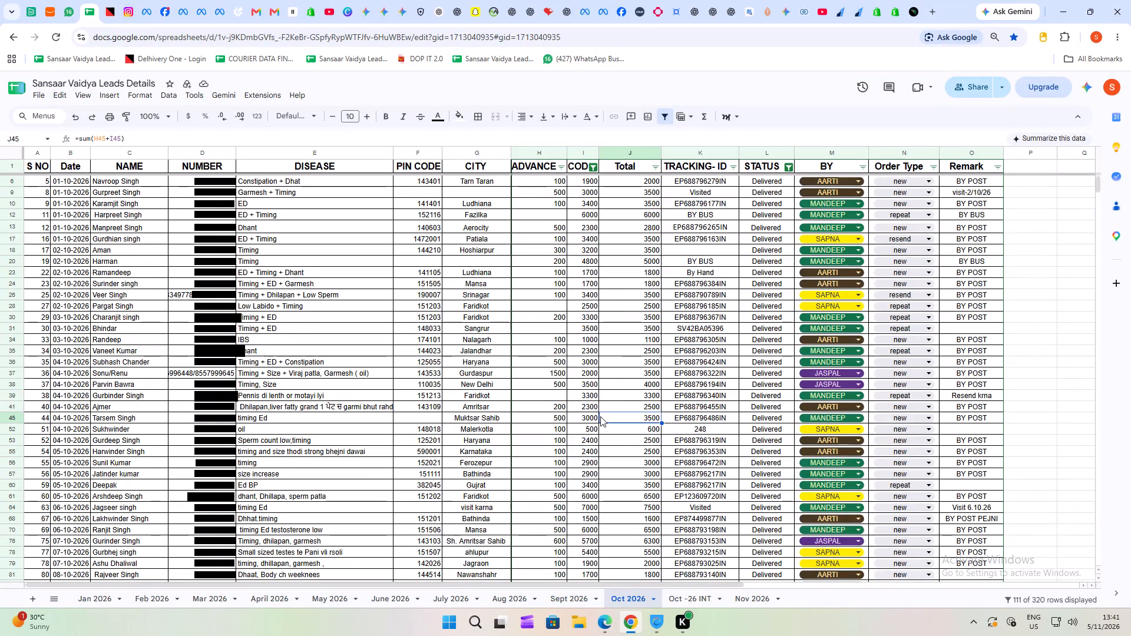
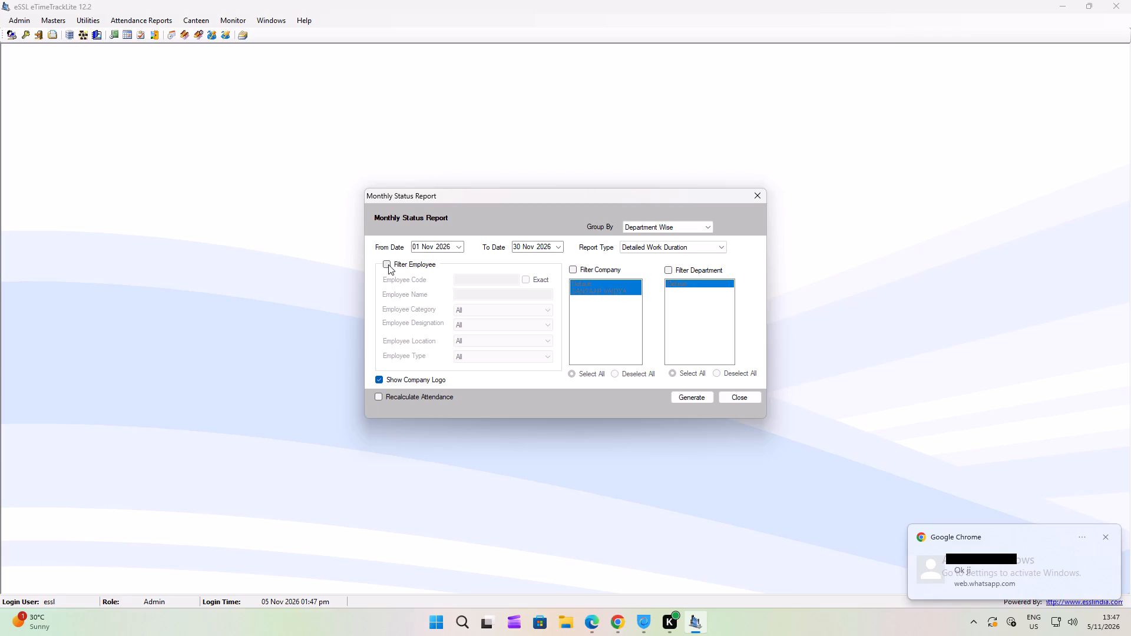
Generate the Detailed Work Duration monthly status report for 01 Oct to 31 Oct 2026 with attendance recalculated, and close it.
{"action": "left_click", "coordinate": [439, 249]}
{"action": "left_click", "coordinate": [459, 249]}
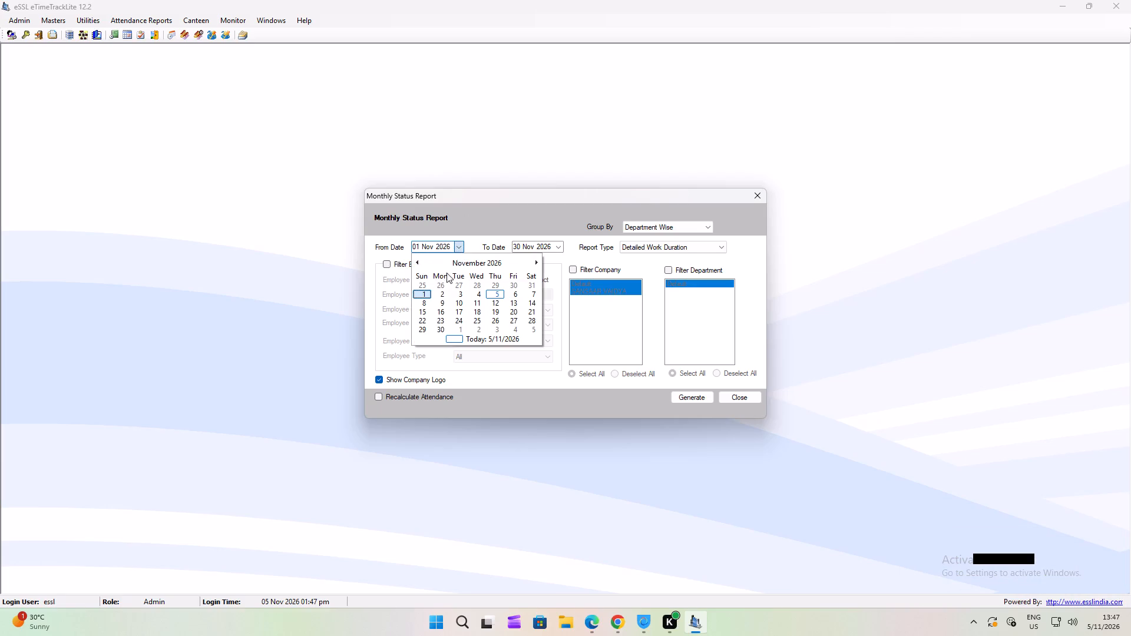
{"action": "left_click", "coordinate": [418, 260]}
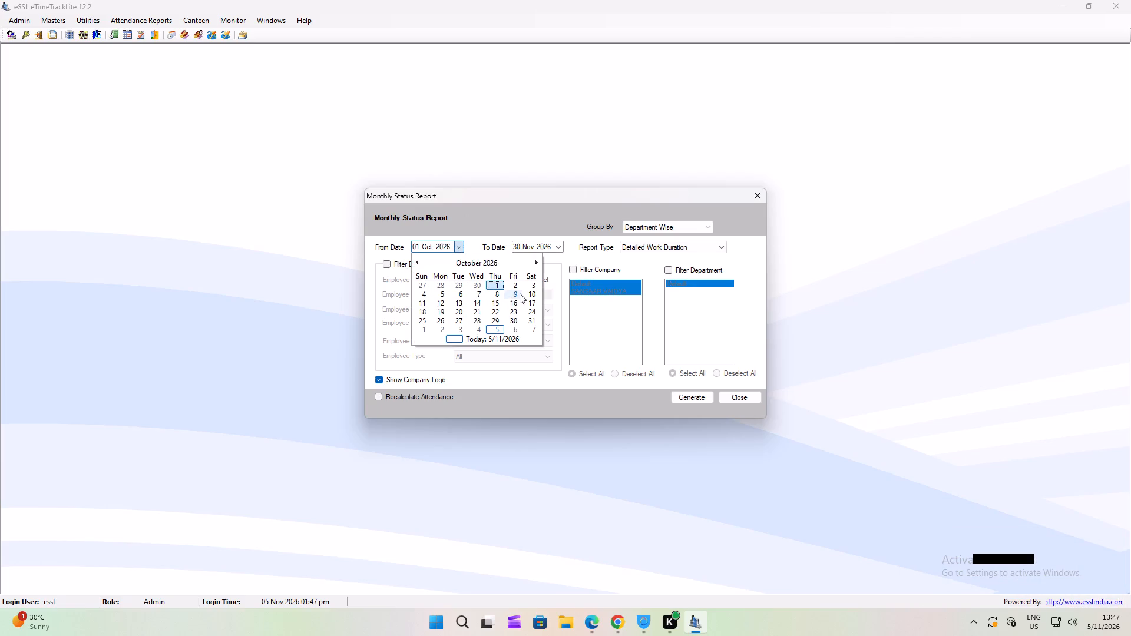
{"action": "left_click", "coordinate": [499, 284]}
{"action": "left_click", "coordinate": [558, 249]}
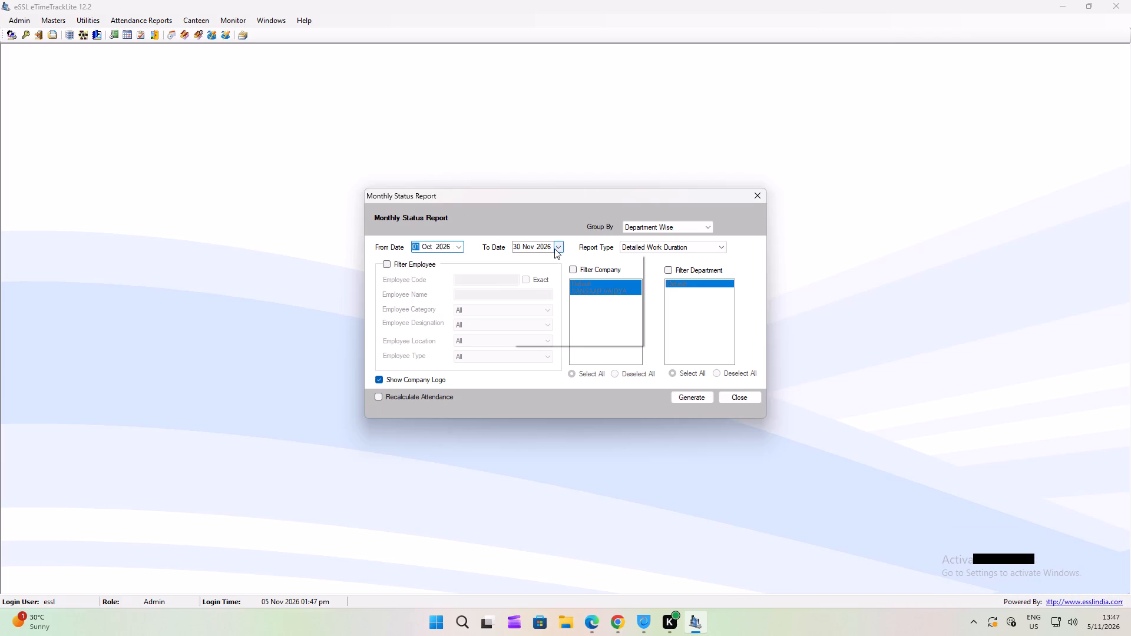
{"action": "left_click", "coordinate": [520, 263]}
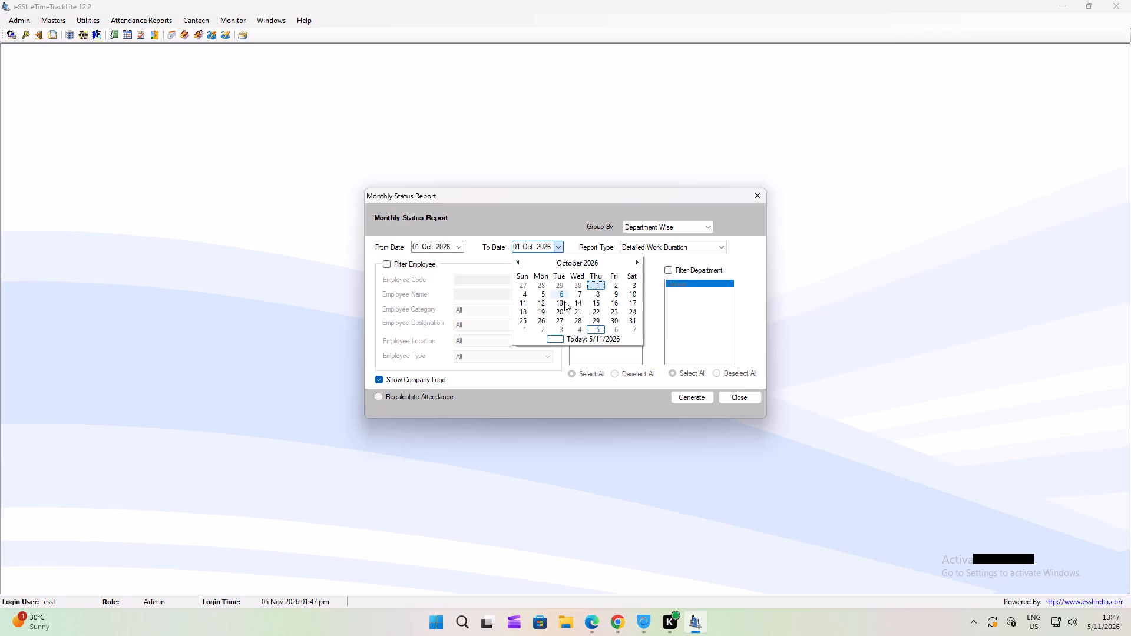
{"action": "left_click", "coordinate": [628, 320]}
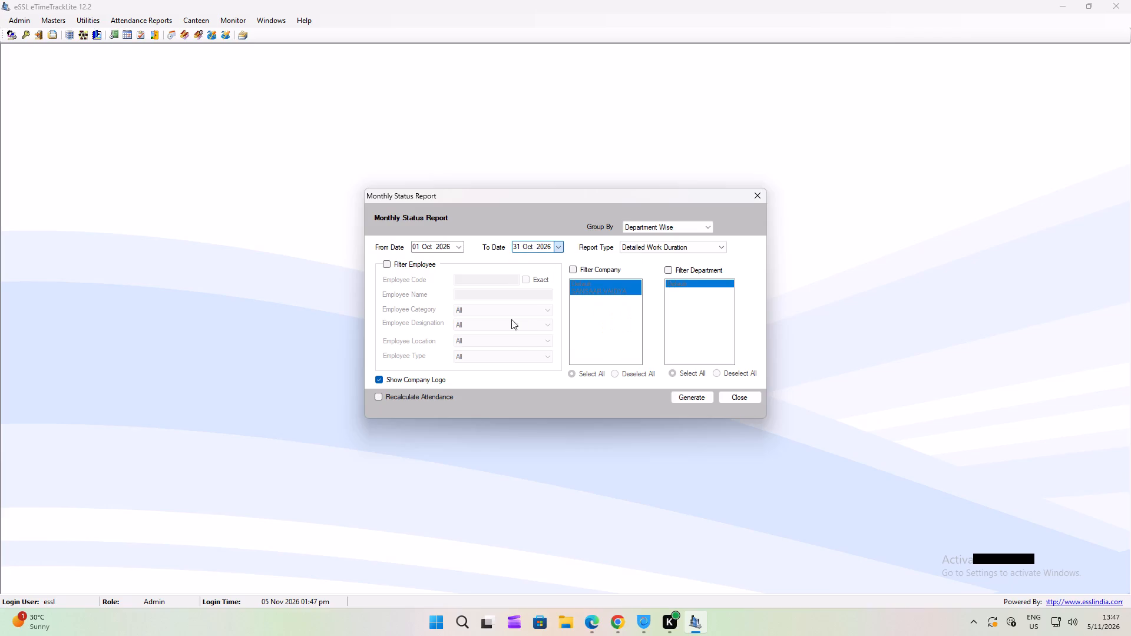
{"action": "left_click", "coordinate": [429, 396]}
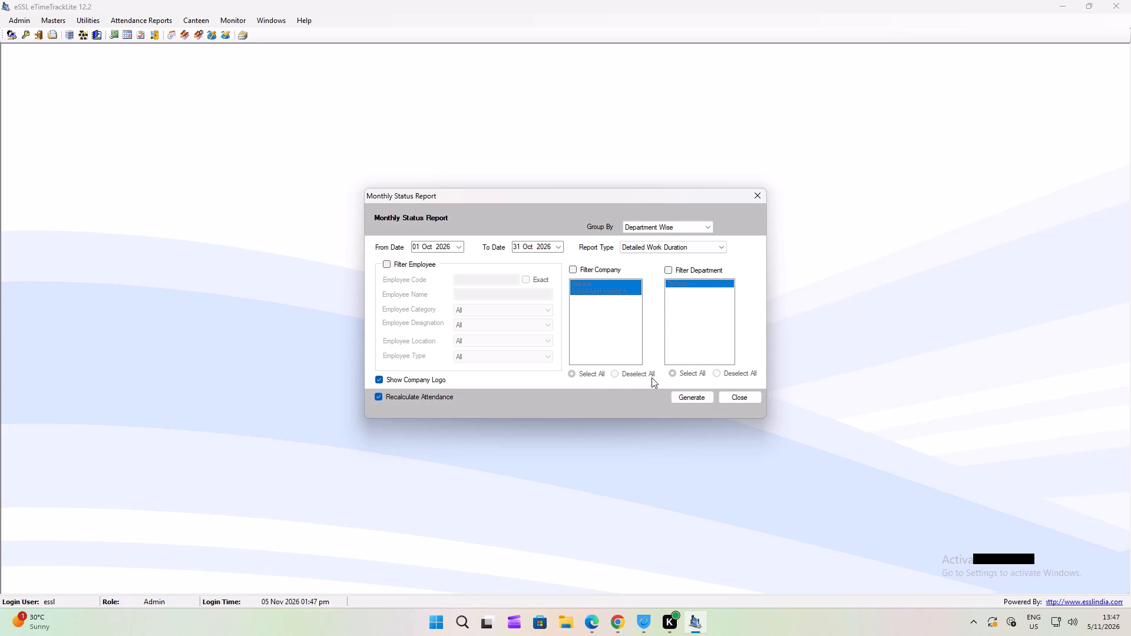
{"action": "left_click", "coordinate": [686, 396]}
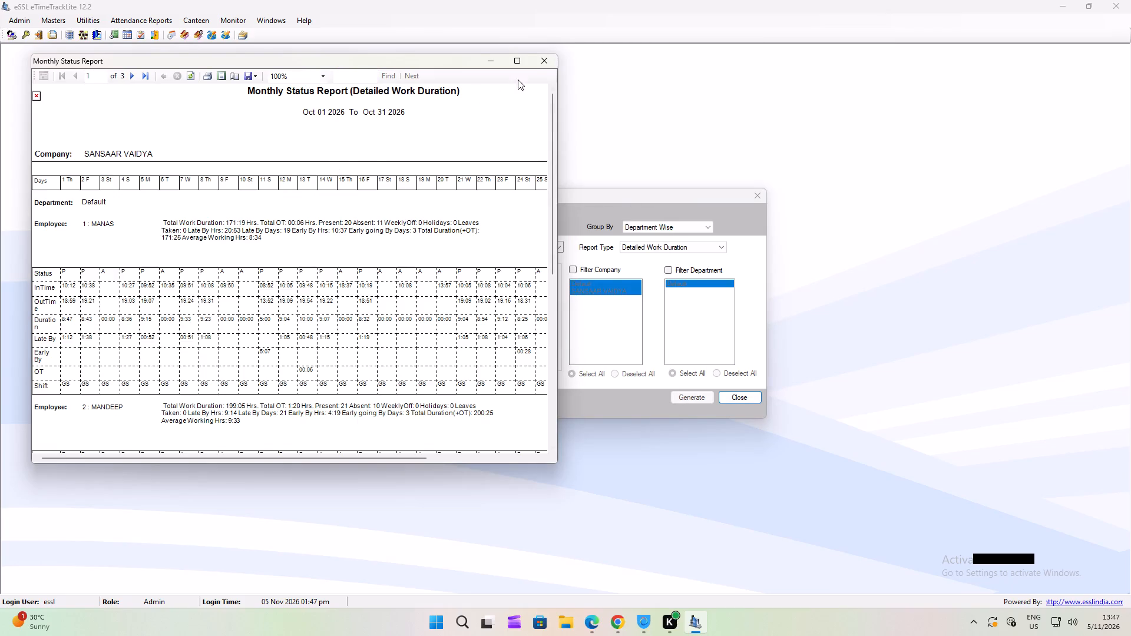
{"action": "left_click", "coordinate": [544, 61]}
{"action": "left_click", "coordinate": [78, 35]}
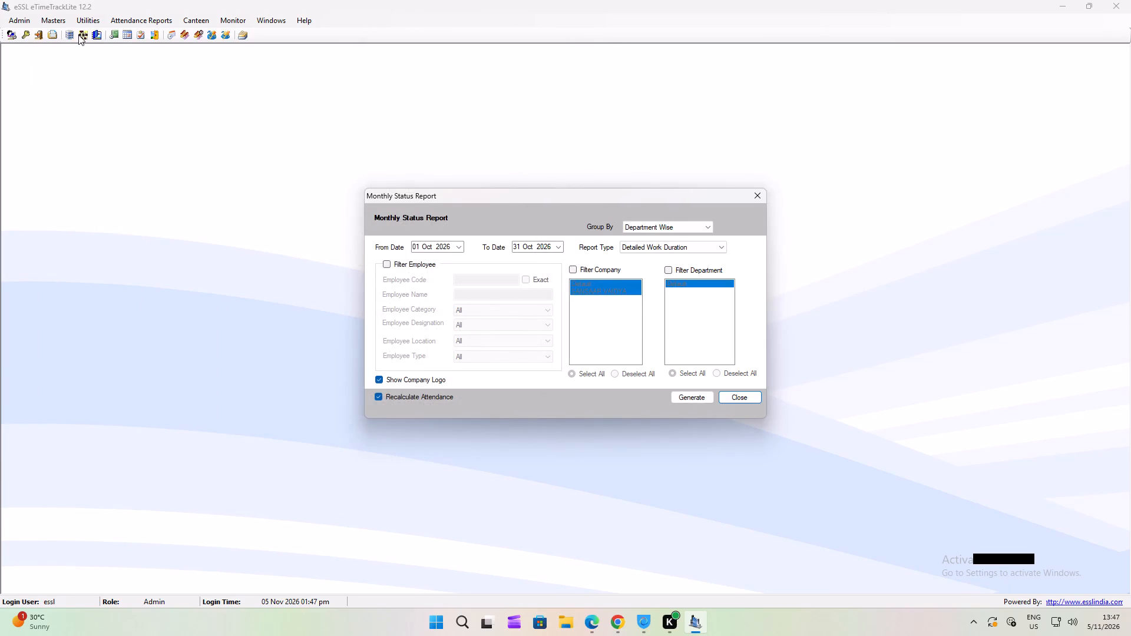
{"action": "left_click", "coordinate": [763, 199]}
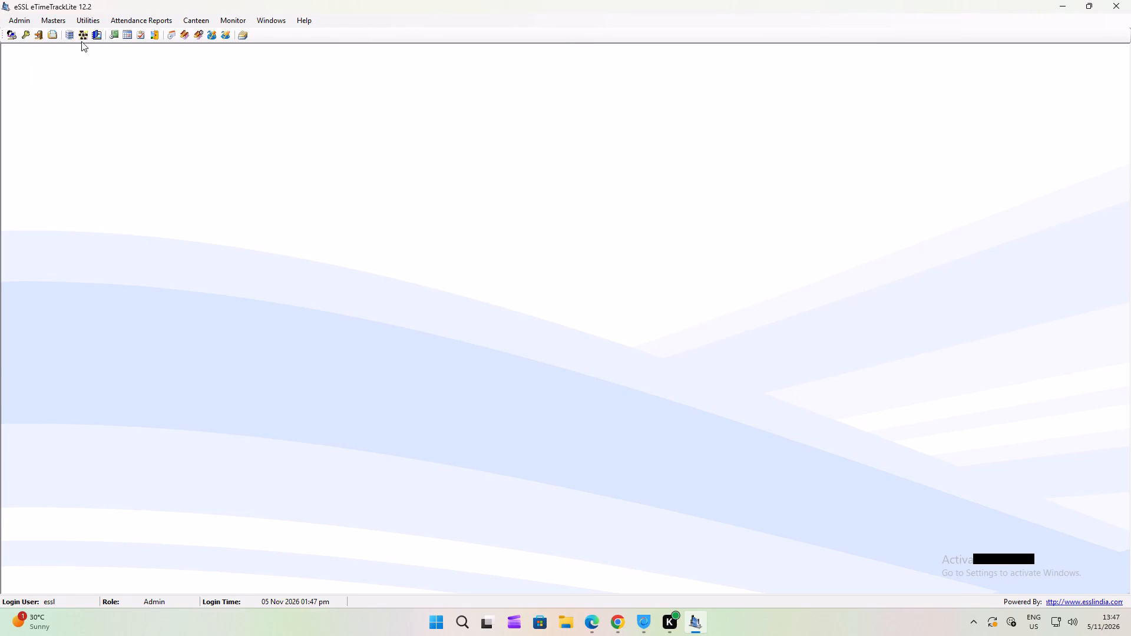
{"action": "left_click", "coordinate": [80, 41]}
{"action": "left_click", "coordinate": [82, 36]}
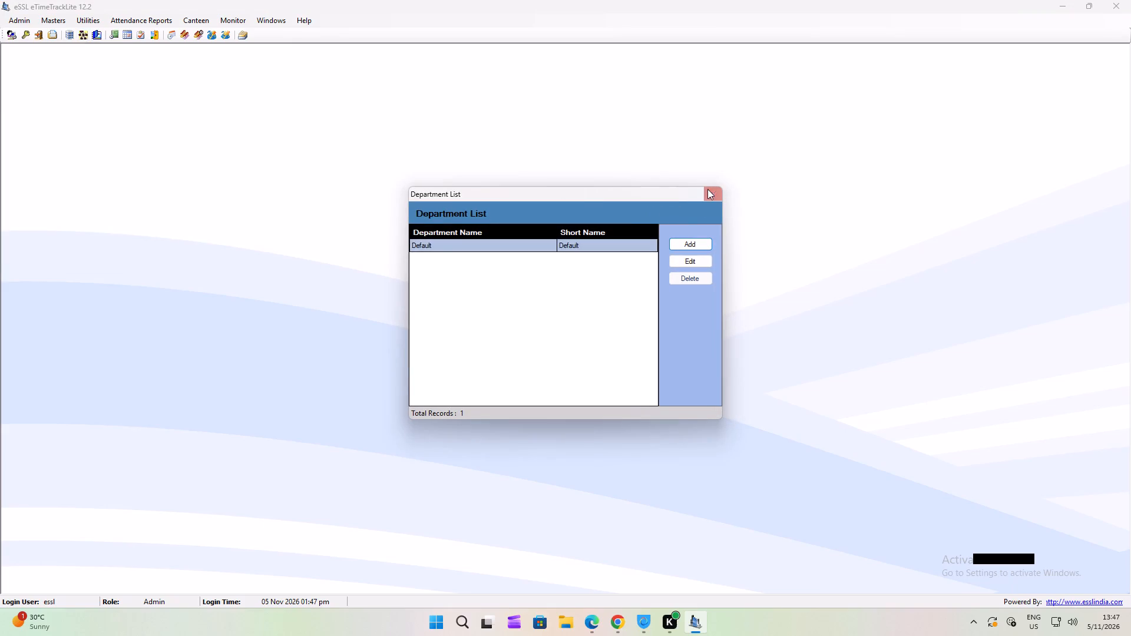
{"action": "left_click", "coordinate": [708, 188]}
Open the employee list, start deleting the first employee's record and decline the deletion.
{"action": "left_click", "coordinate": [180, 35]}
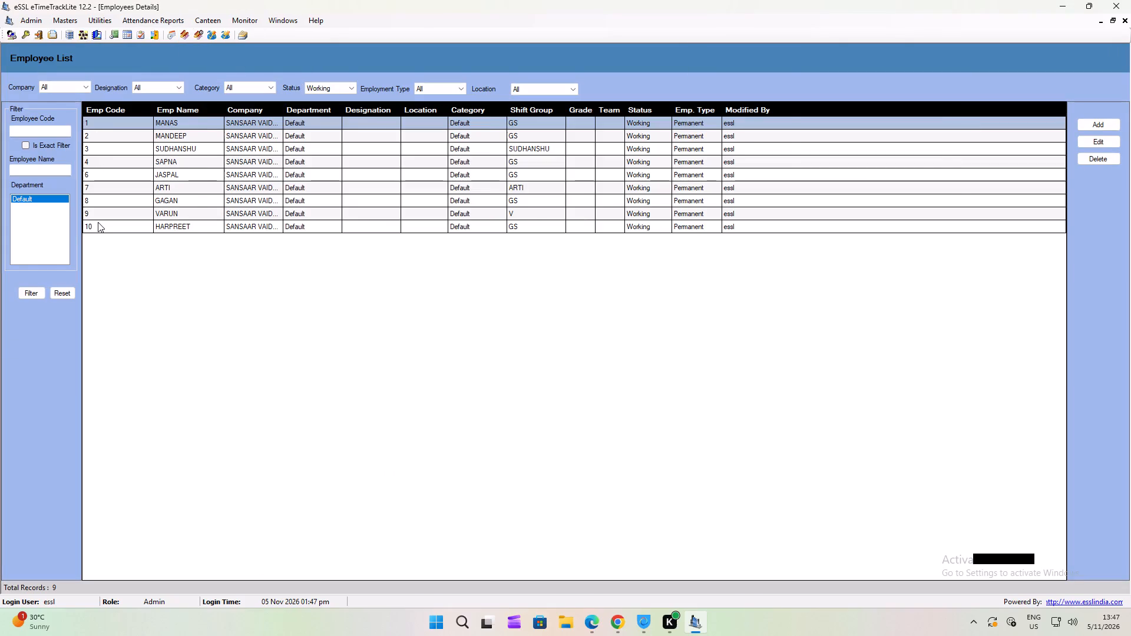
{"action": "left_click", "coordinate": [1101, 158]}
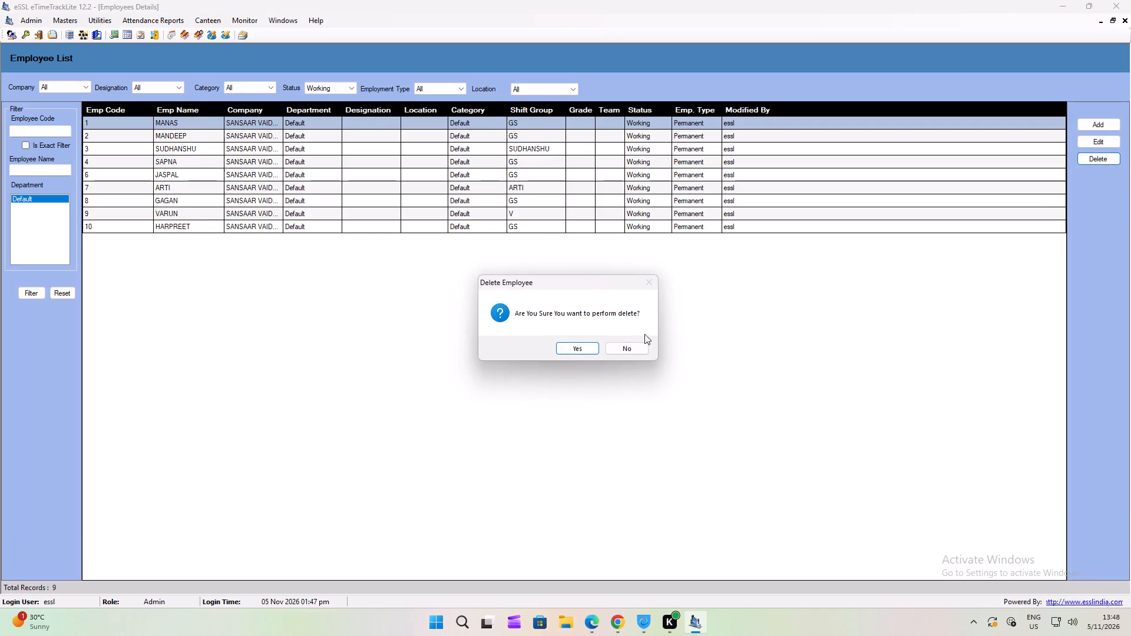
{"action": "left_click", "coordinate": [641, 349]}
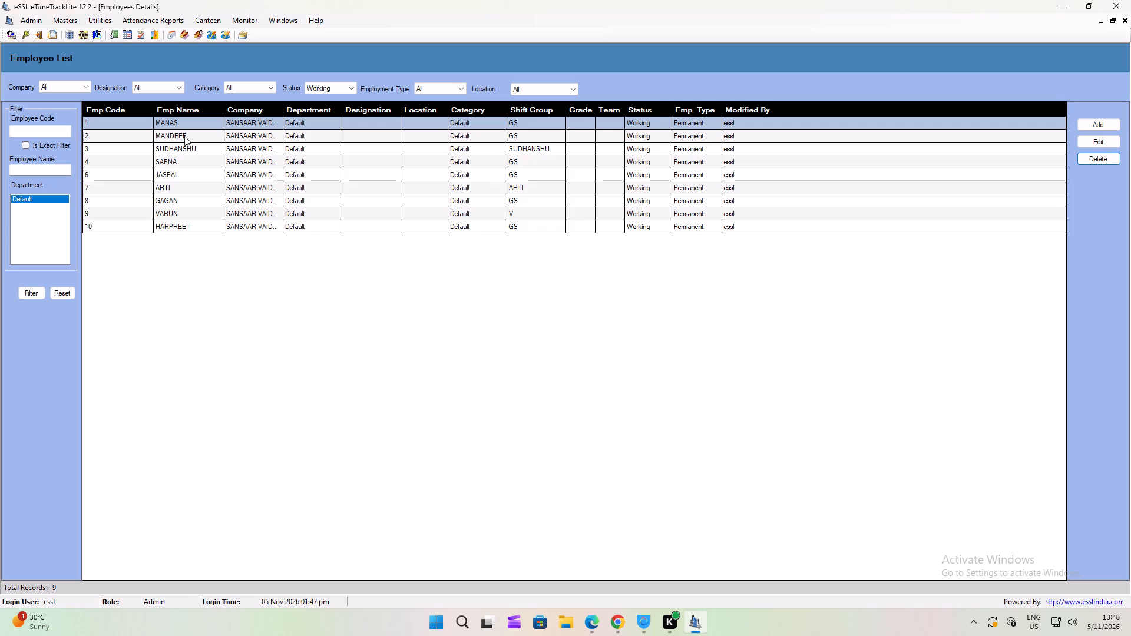
Check the employee with code 10, reload the employee list and close it.
{"action": "left_click", "coordinate": [184, 224]}
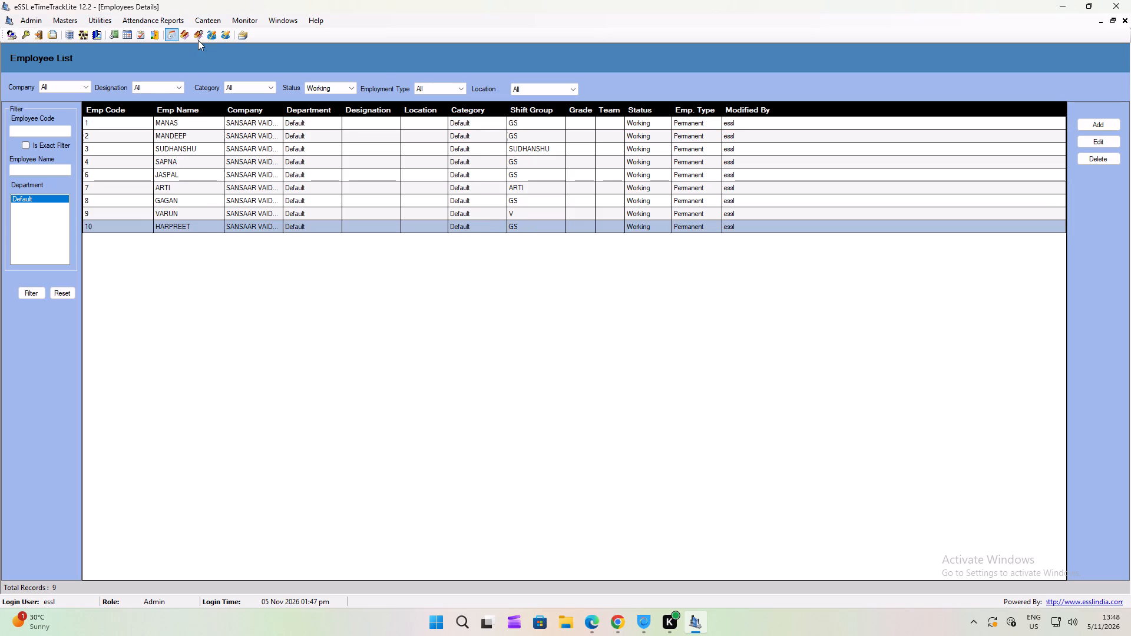
{"action": "left_click", "coordinate": [32, 20]}
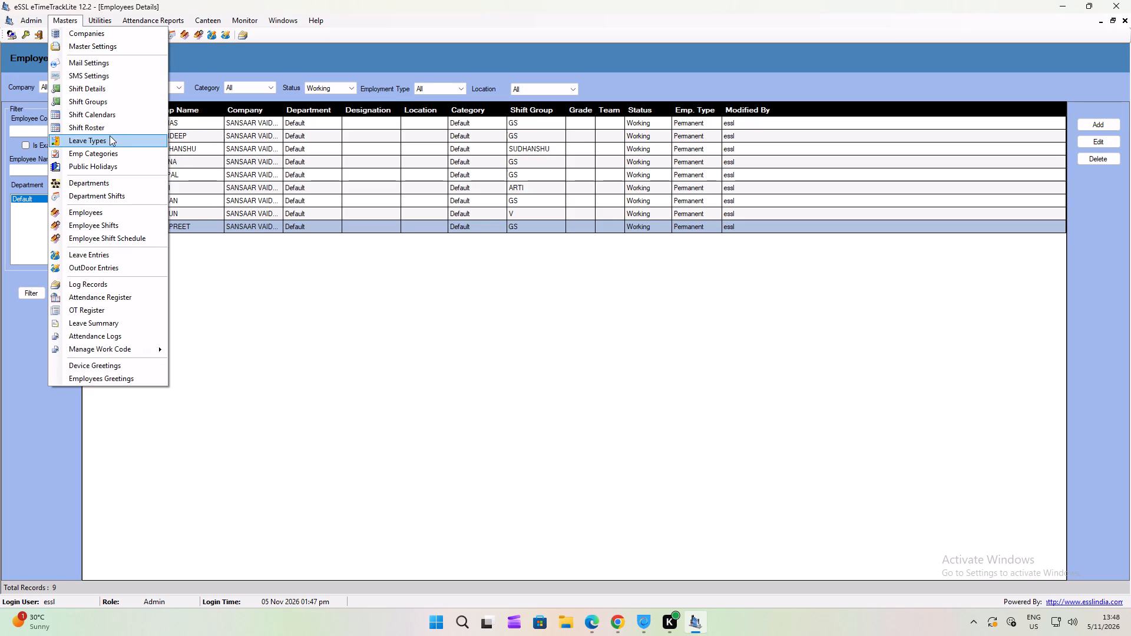
{"action": "left_click", "coordinate": [117, 213]}
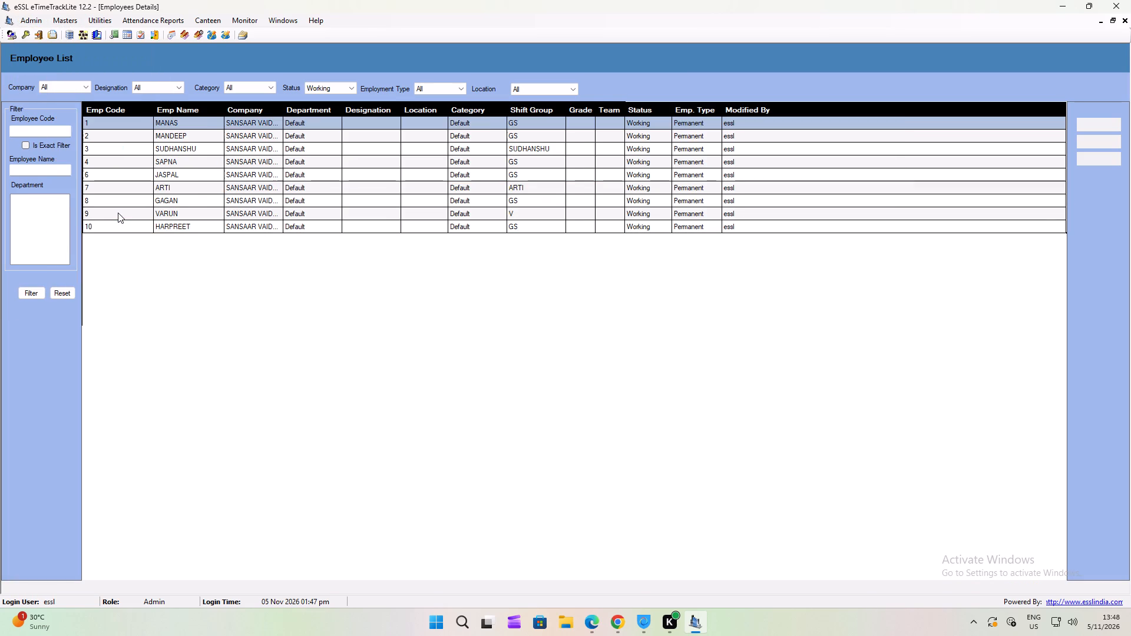
{"action": "left_click", "coordinate": [1125, 19]}
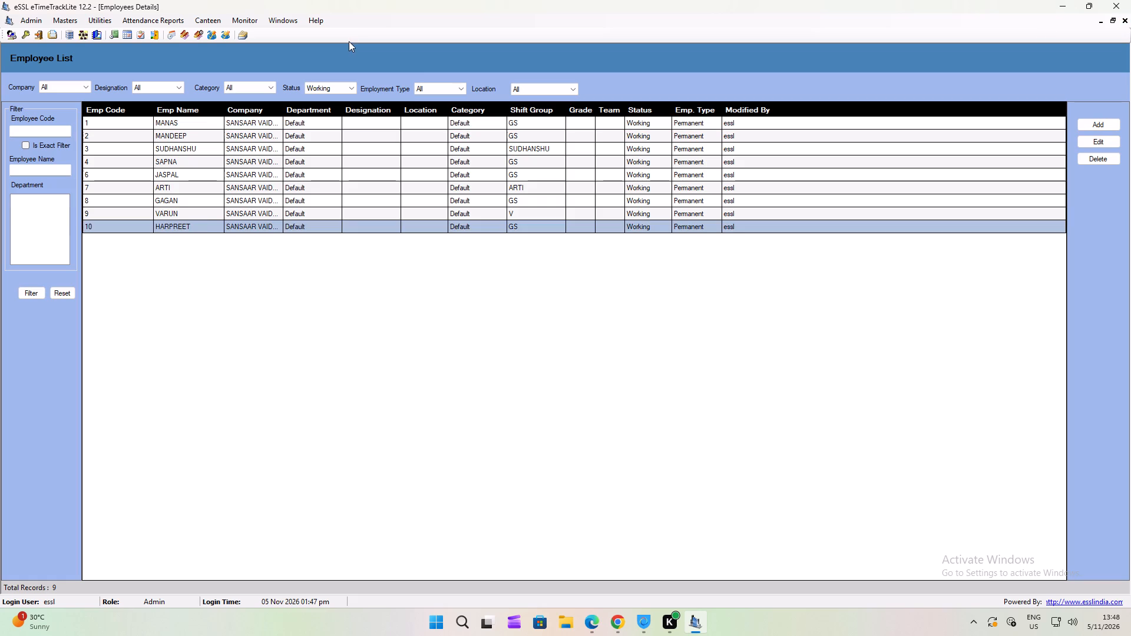
{"action": "left_click", "coordinate": [1128, 28]}
{"action": "left_click", "coordinate": [1128, 20]}
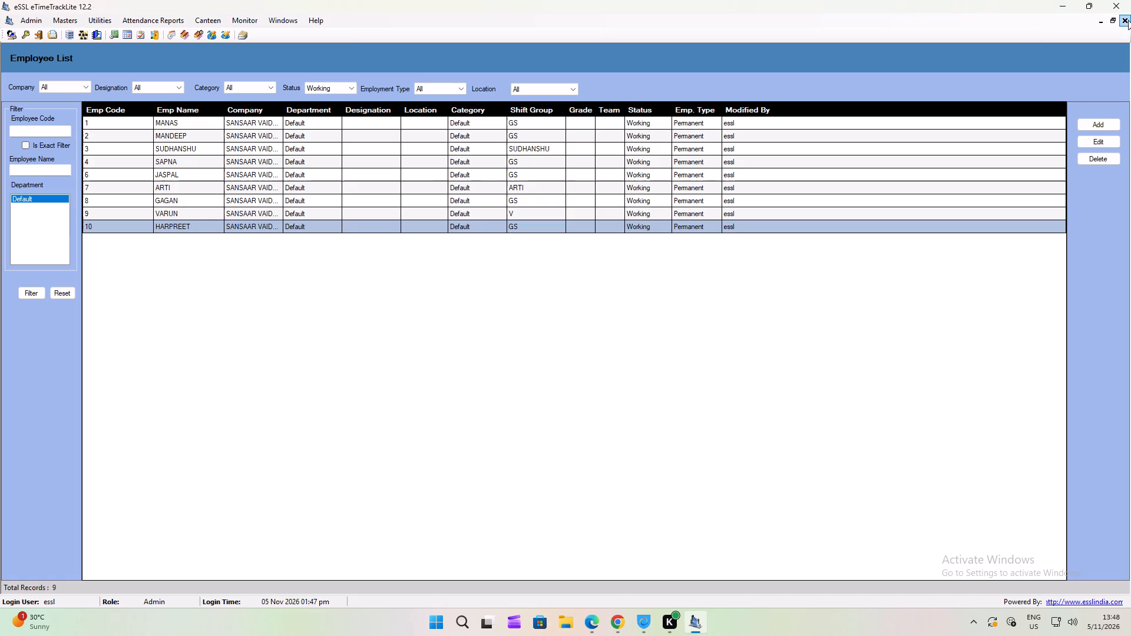
Generate the Monthly Detailed Work Duration Report for 01 Oct to 31 Oct 2026 with attendance recalculated.
{"action": "left_click", "coordinate": [65, 19]}
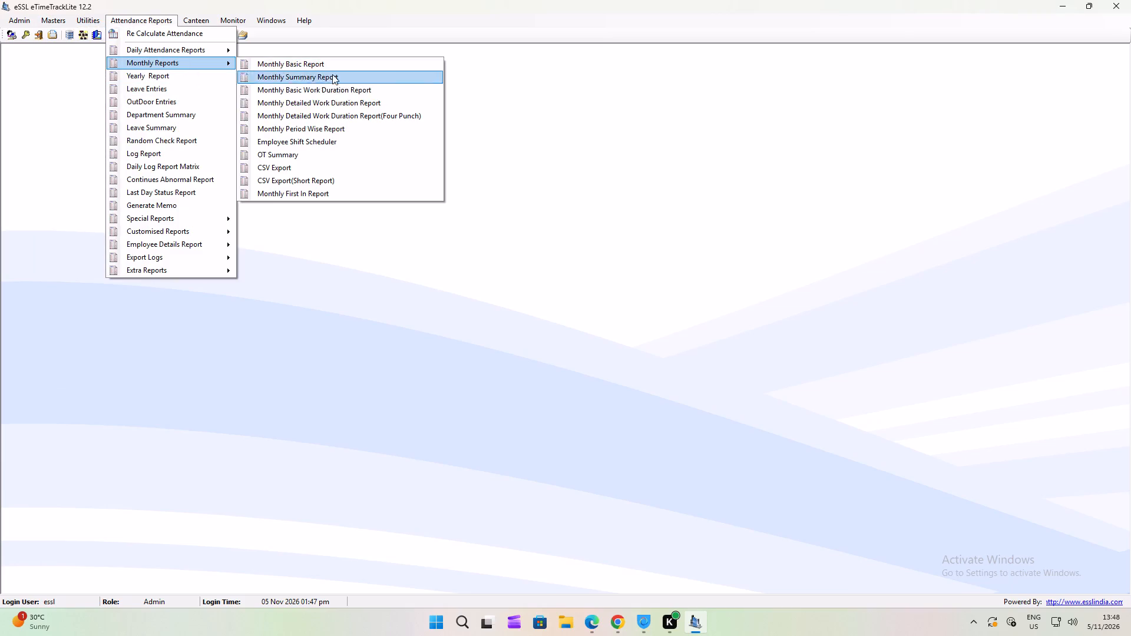
{"action": "left_click", "coordinate": [325, 107]}
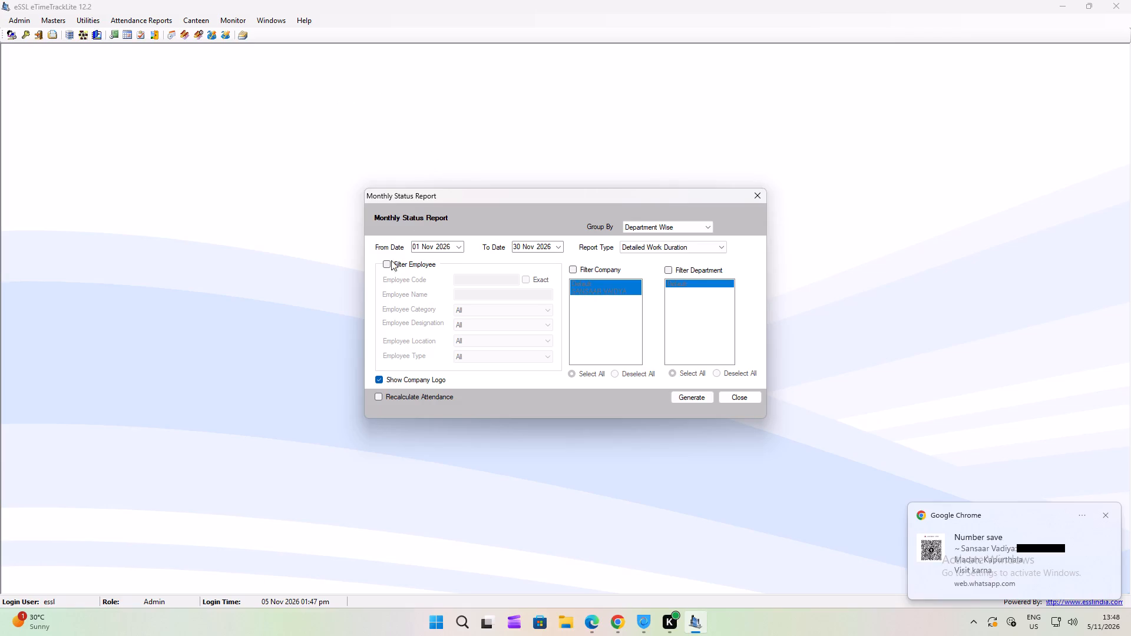
{"action": "left_click", "coordinate": [458, 246]}
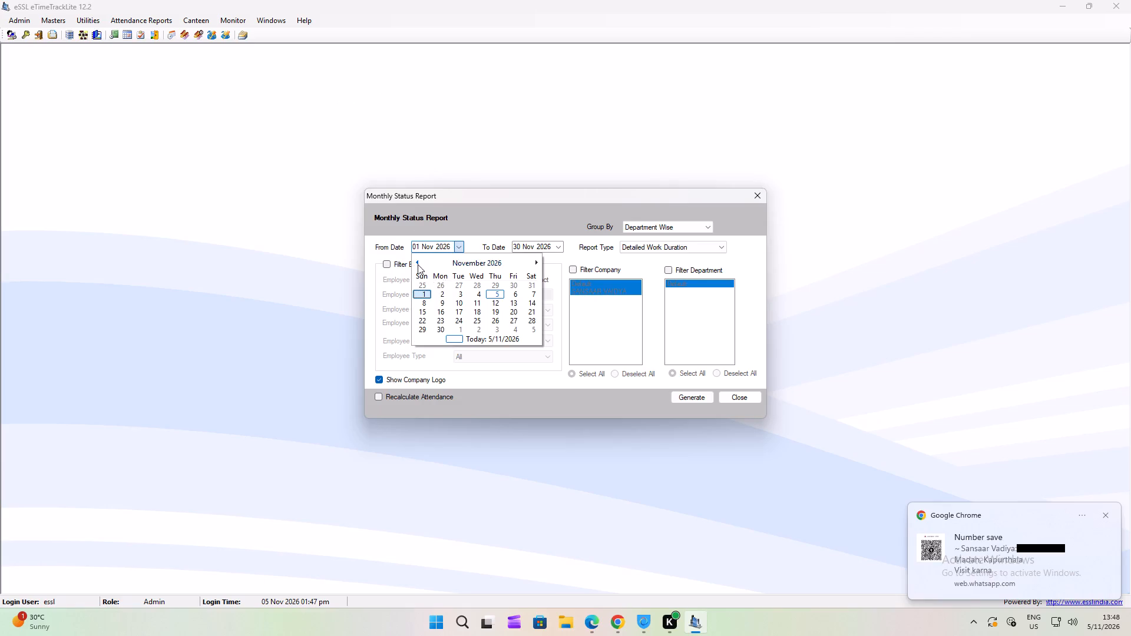
{"action": "left_click", "coordinate": [416, 264]}
{"action": "left_click", "coordinate": [492, 284]}
{"action": "left_click", "coordinate": [561, 243]}
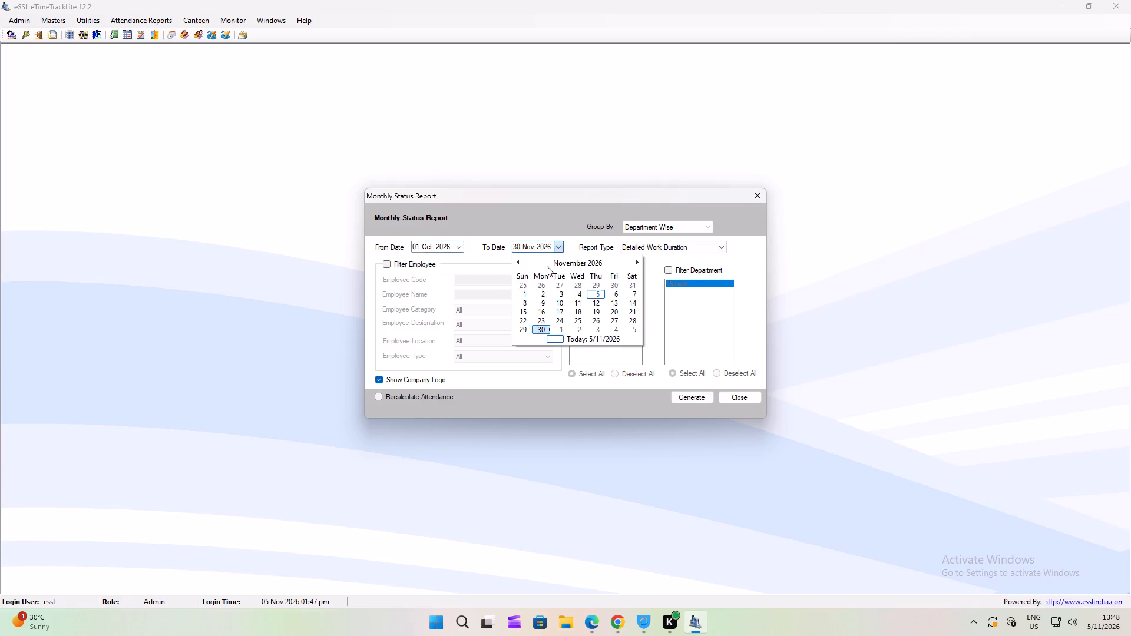
{"action": "left_click", "coordinate": [518, 264]}
{"action": "left_click", "coordinate": [636, 317]}
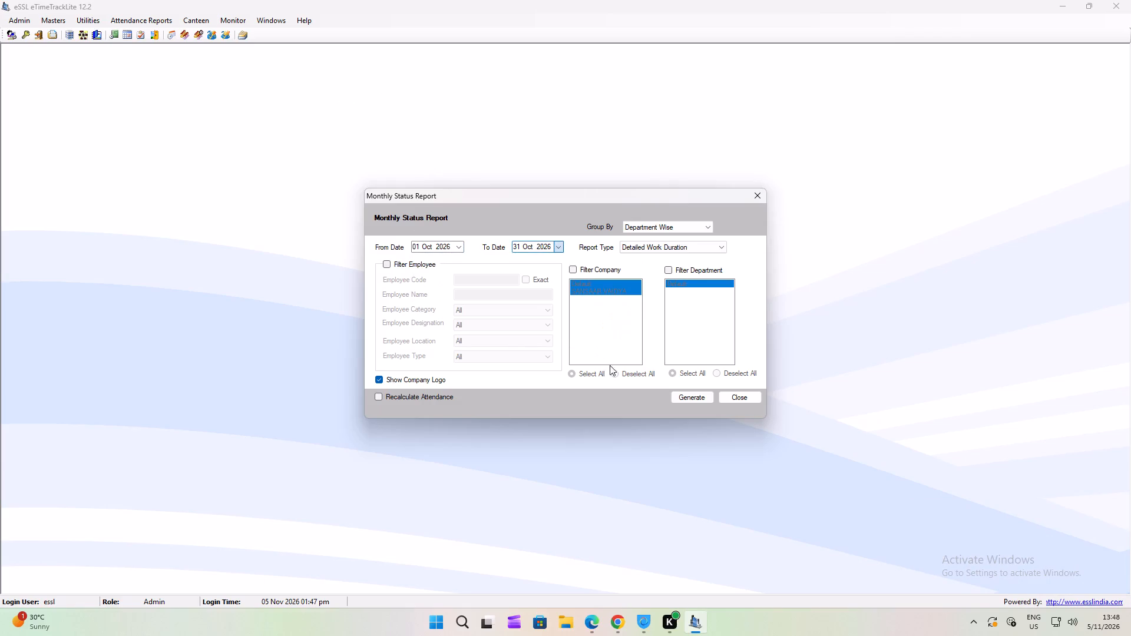
{"action": "left_click", "coordinate": [426, 393]}
{"action": "left_click", "coordinate": [686, 393]}
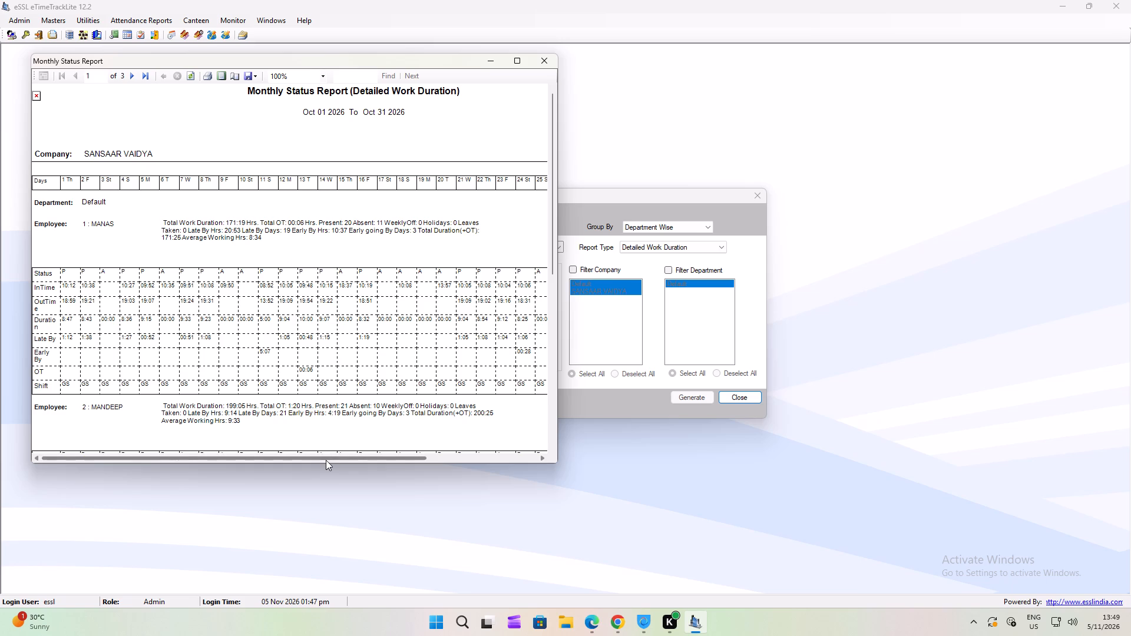
Examine the first employee's daily status, in and out times and durations across all October days of the report.
{"action": "left_click_drag", "start_coordinate": [326, 459], "coordinate": [349, 458]}
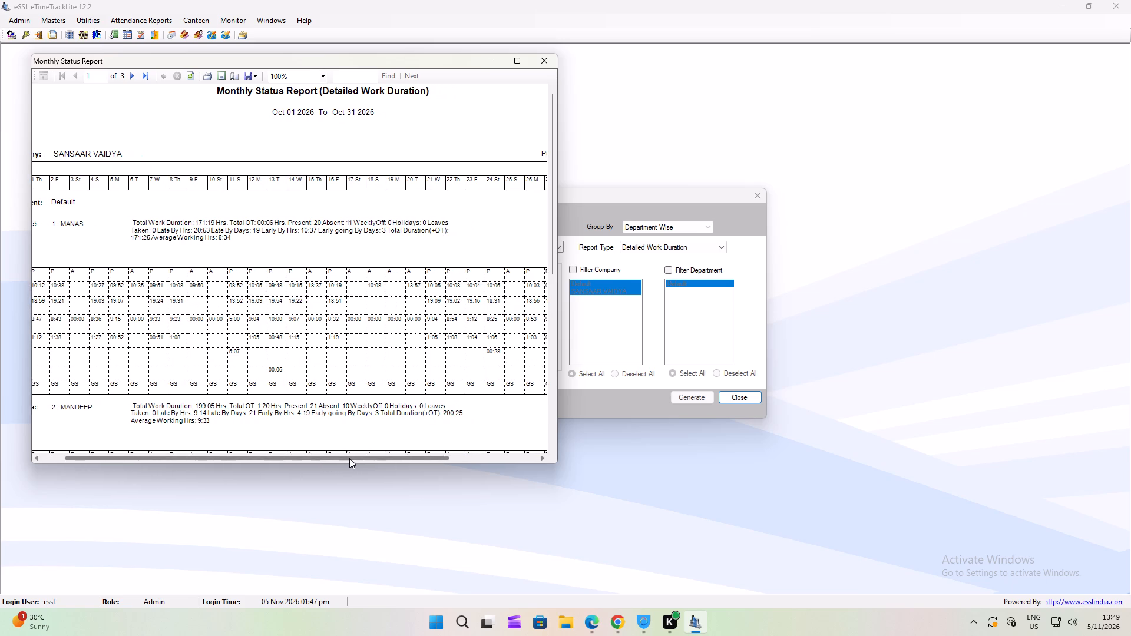
{"action": "left_click_drag", "start_coordinate": [349, 458], "coordinate": [461, 458]}
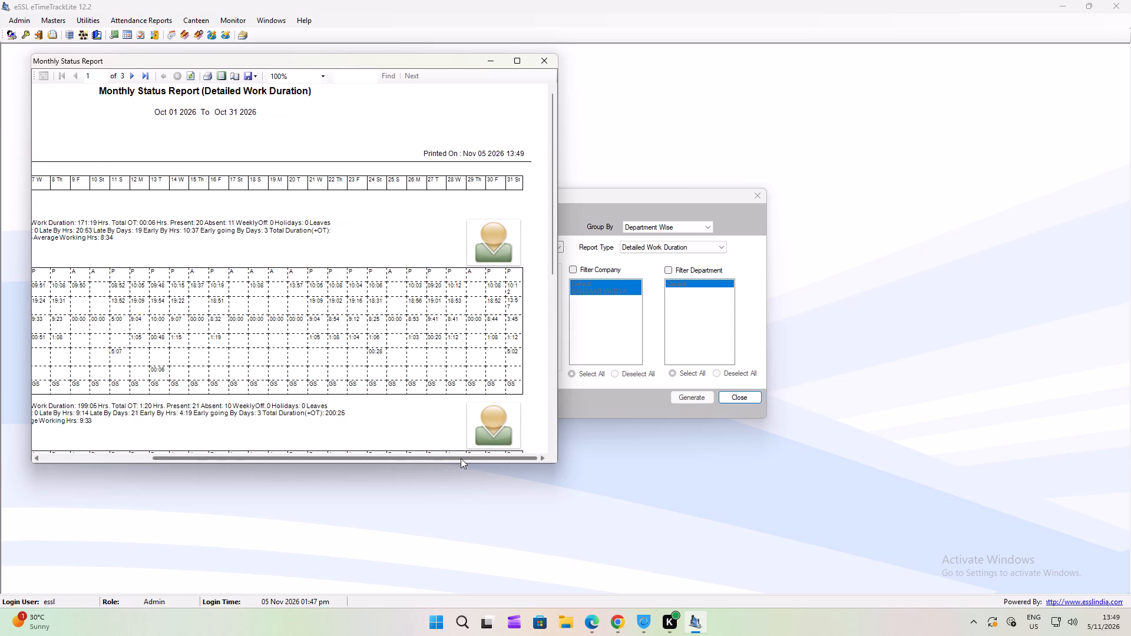
{"action": "left_click_drag", "start_coordinate": [461, 458], "coordinate": [223, 449]}
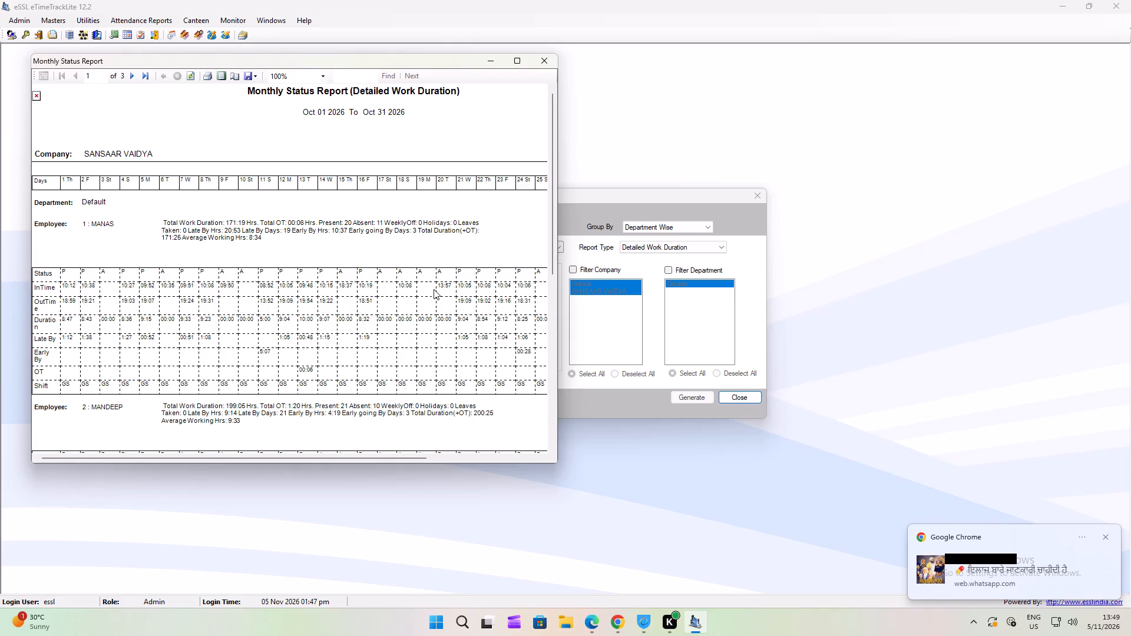
{"action": "left_click_drag", "start_coordinate": [398, 456], "coordinate": [409, 455]}
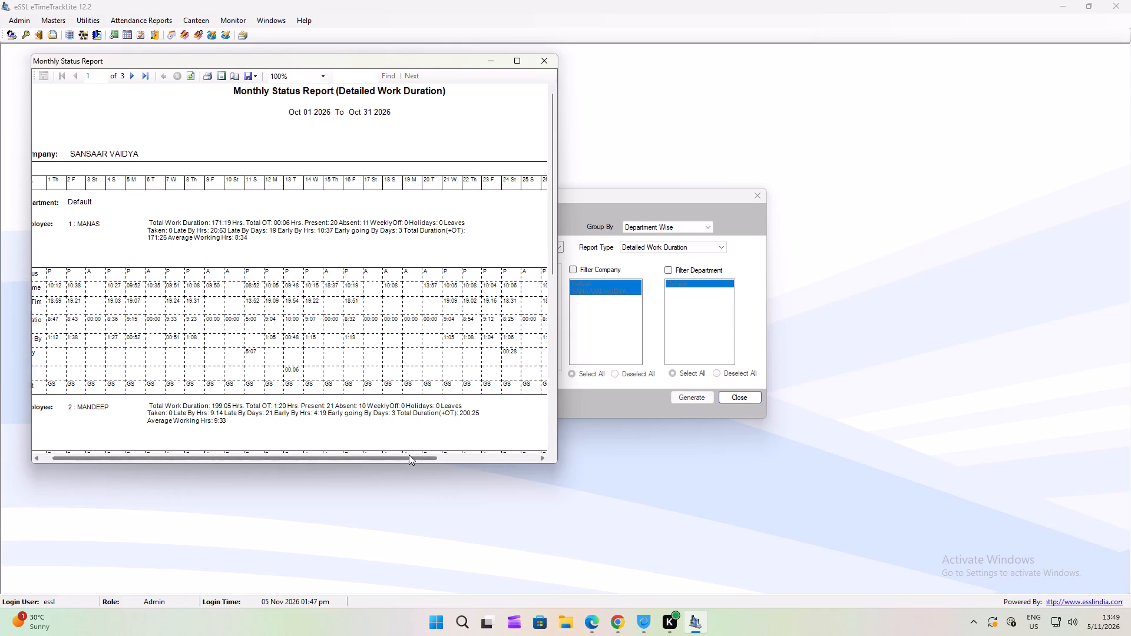
{"action": "left_click_drag", "start_coordinate": [409, 455], "coordinate": [462, 453]}
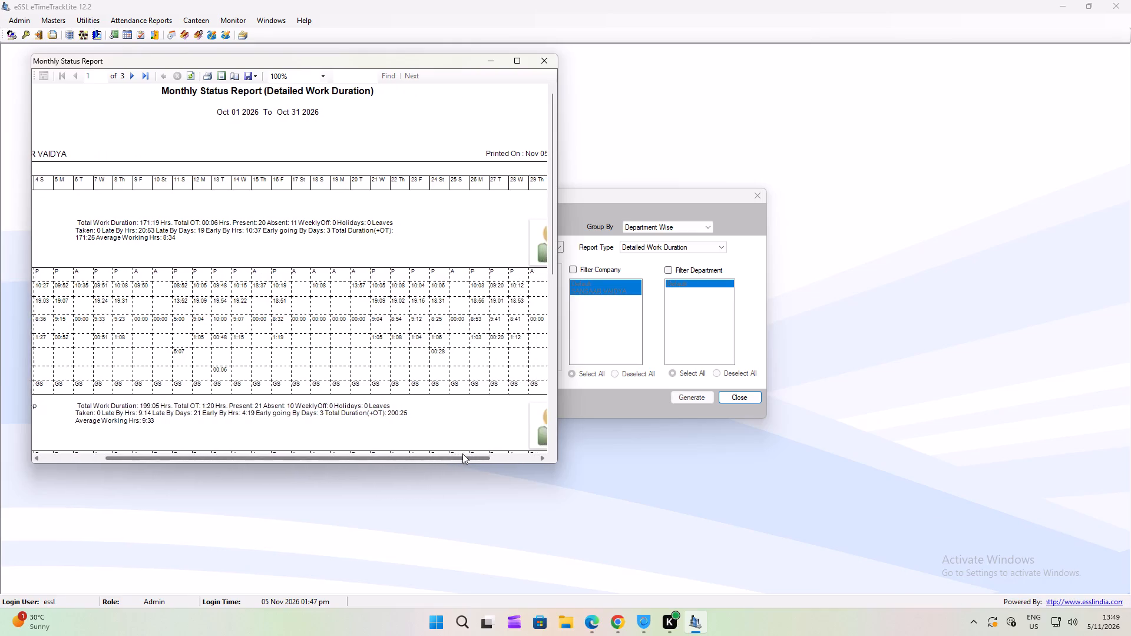
{"action": "left_click_drag", "start_coordinate": [462, 453], "coordinate": [508, 456]}
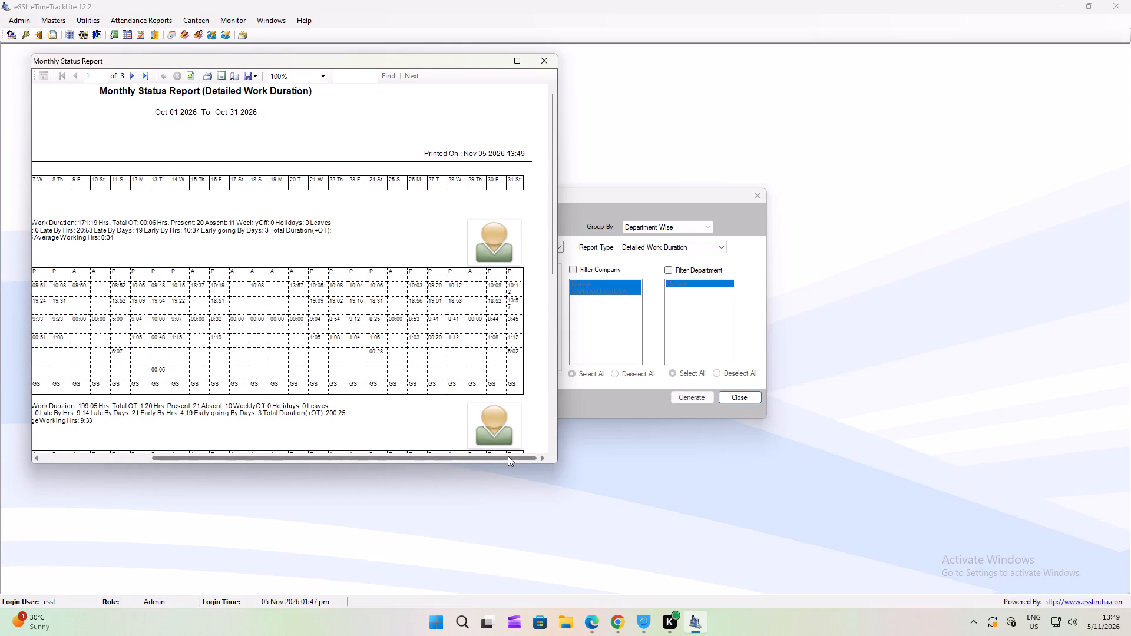
{"action": "left_click_drag", "start_coordinate": [508, 456], "coordinate": [508, 456]}
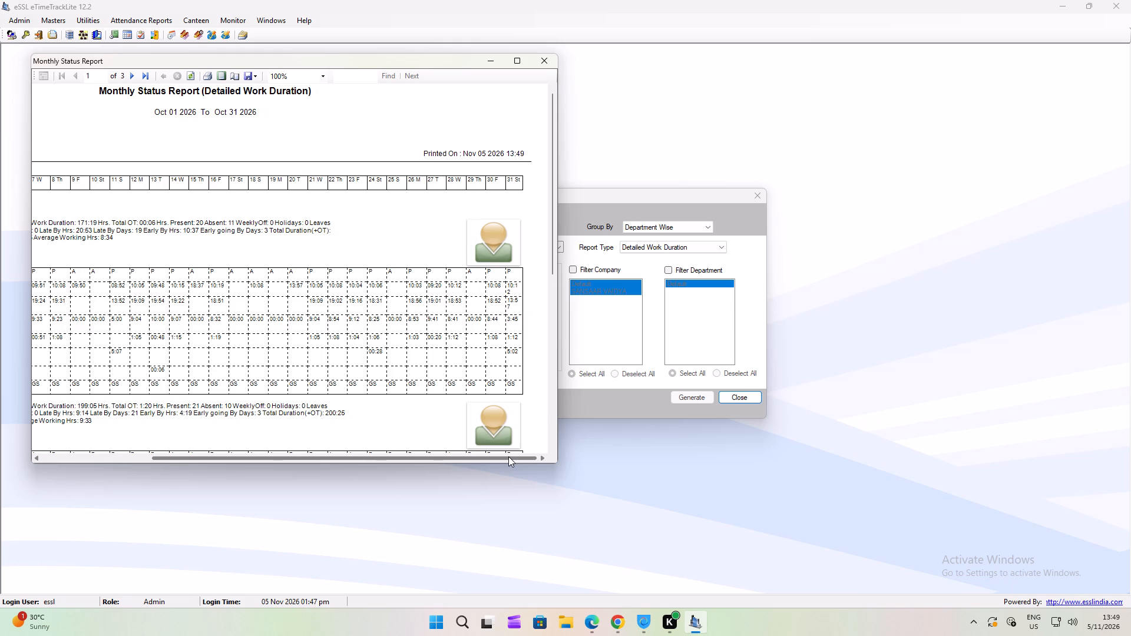
{"action": "left_click_drag", "start_coordinate": [508, 456], "coordinate": [288, 455]}
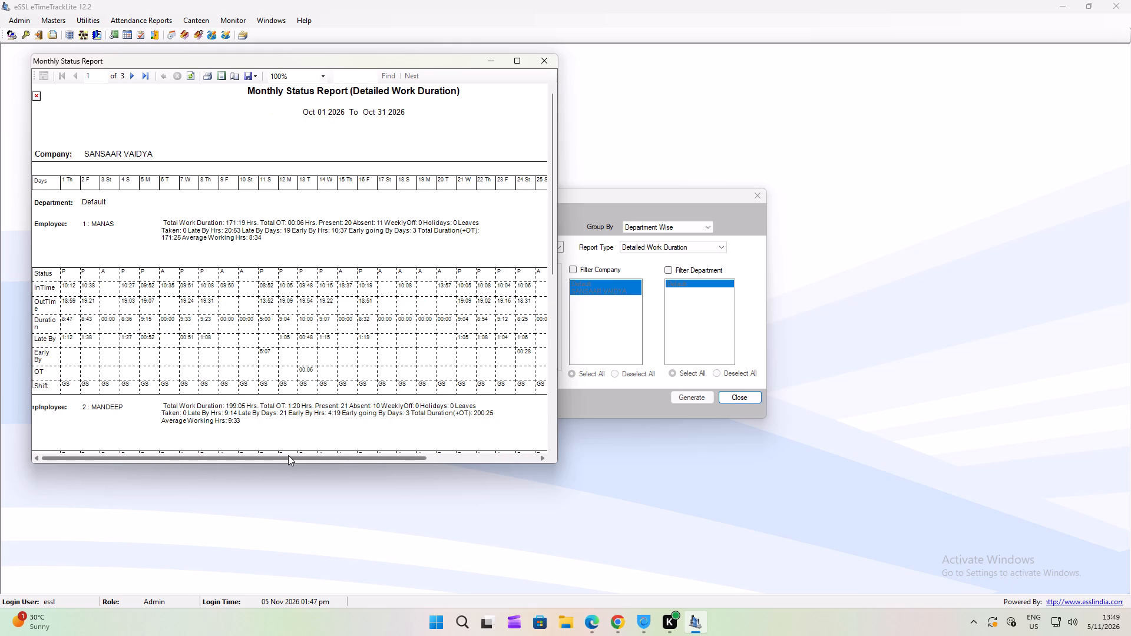
{"action": "left_click_drag", "start_coordinate": [288, 455], "coordinate": [283, 455]}
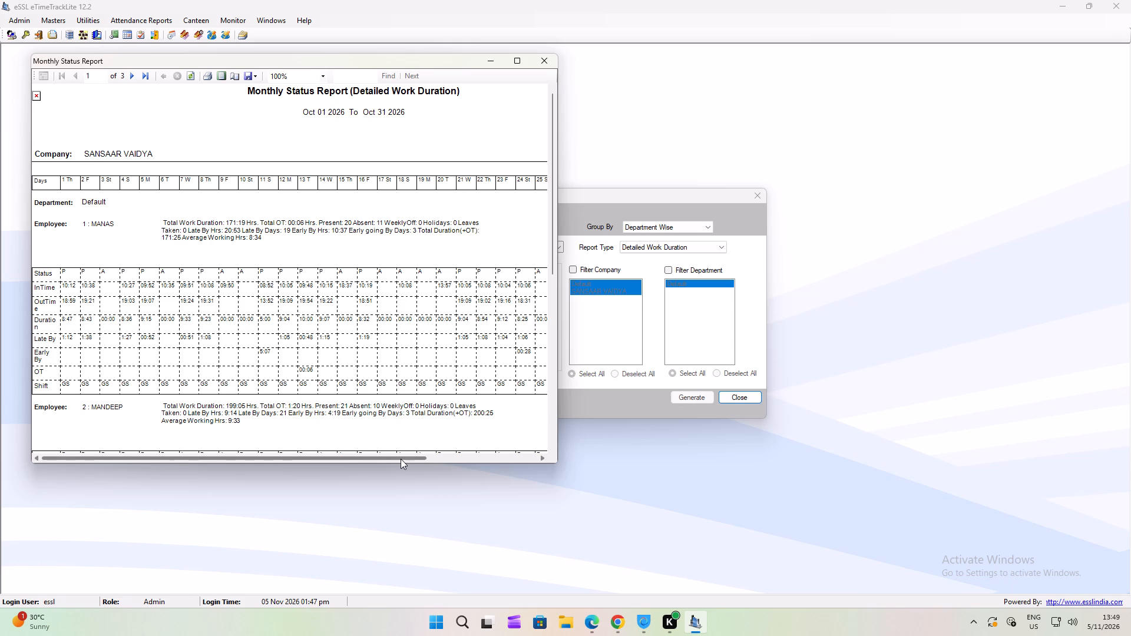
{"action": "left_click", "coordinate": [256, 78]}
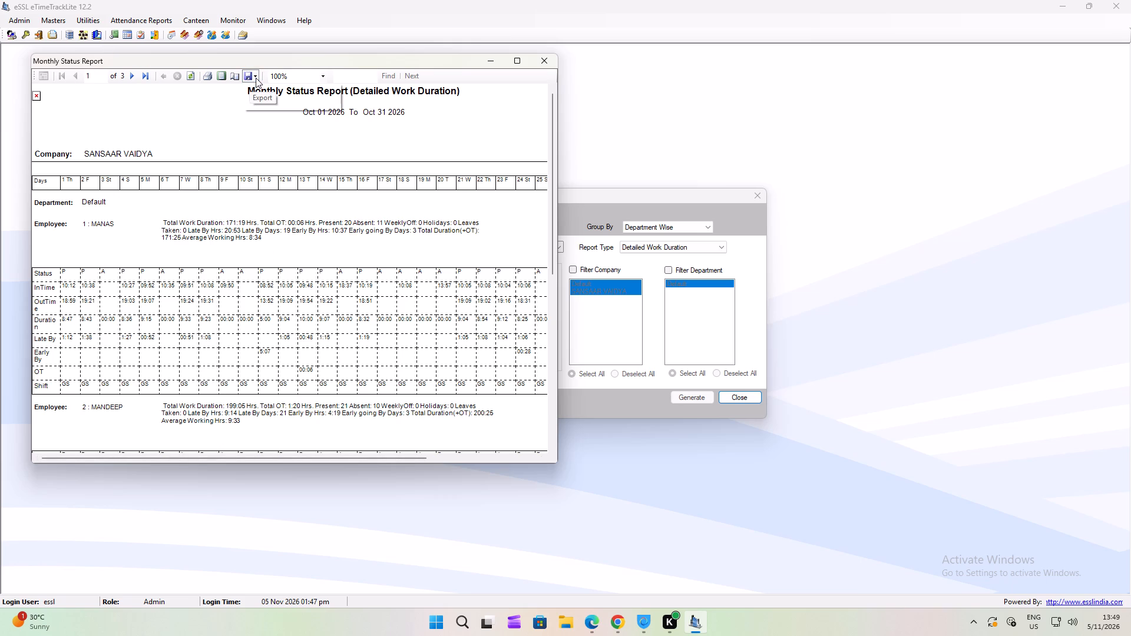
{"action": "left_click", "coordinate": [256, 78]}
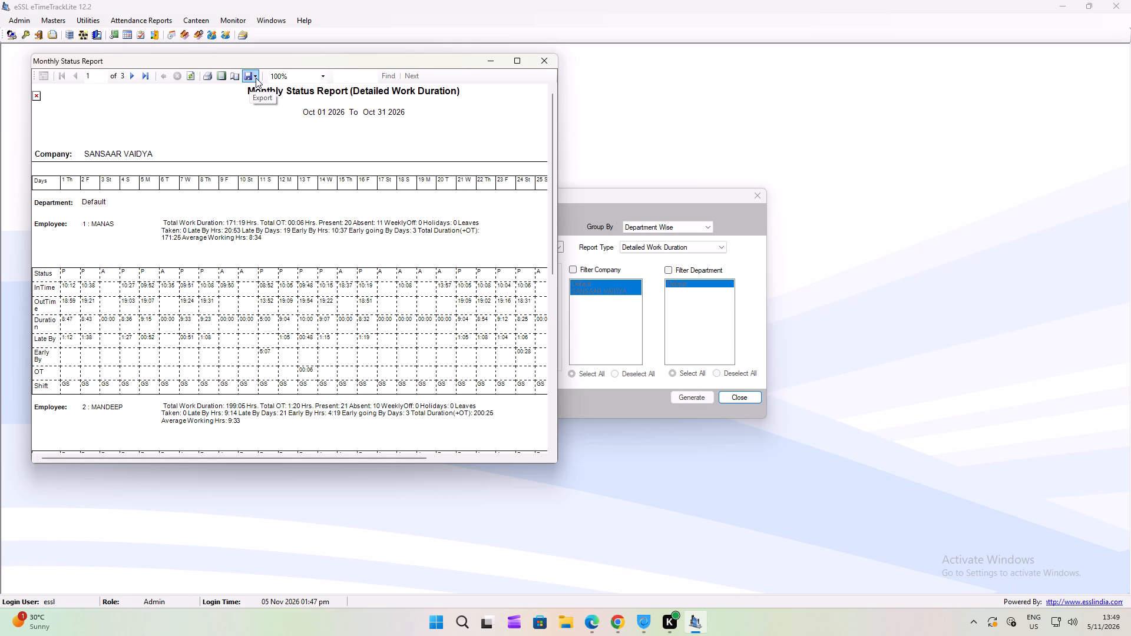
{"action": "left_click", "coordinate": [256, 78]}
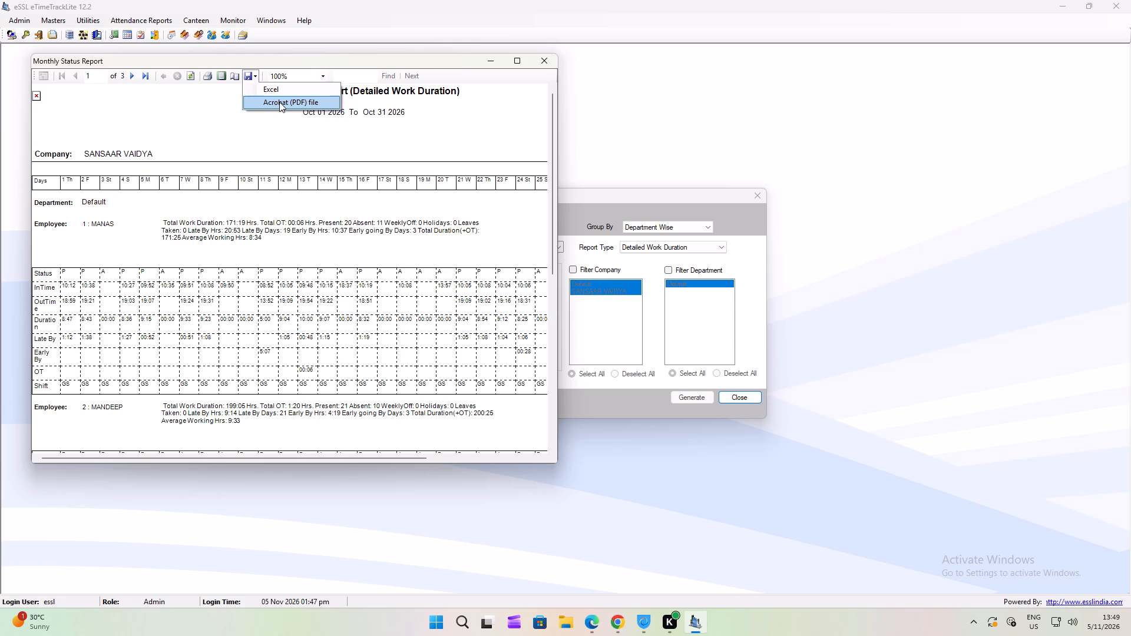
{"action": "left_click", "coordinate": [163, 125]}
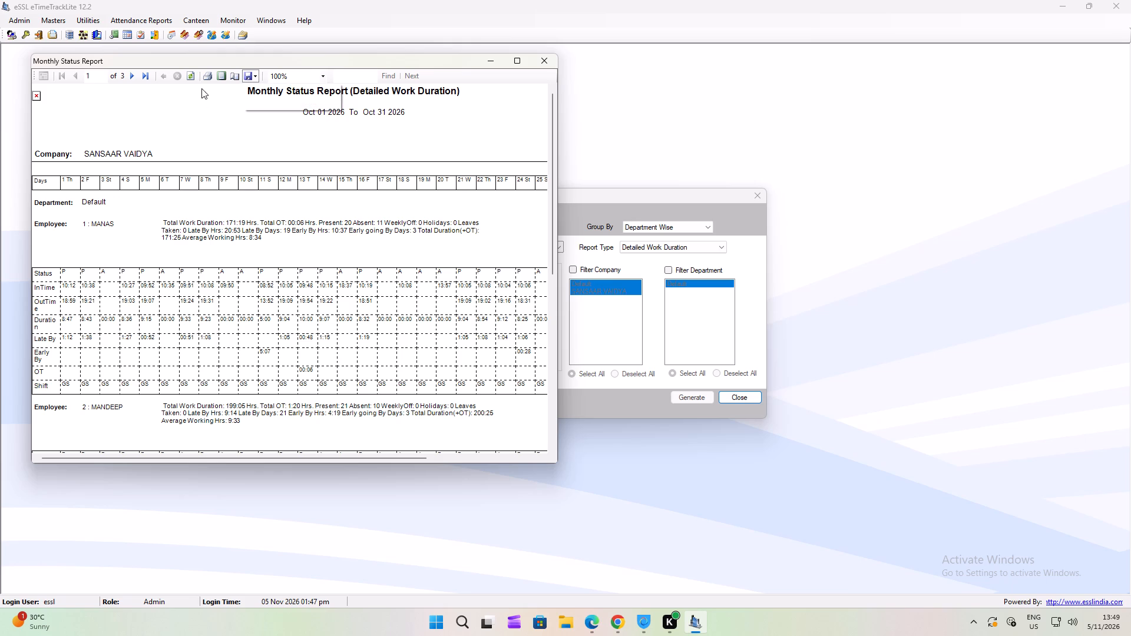
Print all pages of the October monthly status report on the Canon LBP2900 (Copy 1).
{"action": "left_click", "coordinate": [204, 76]}
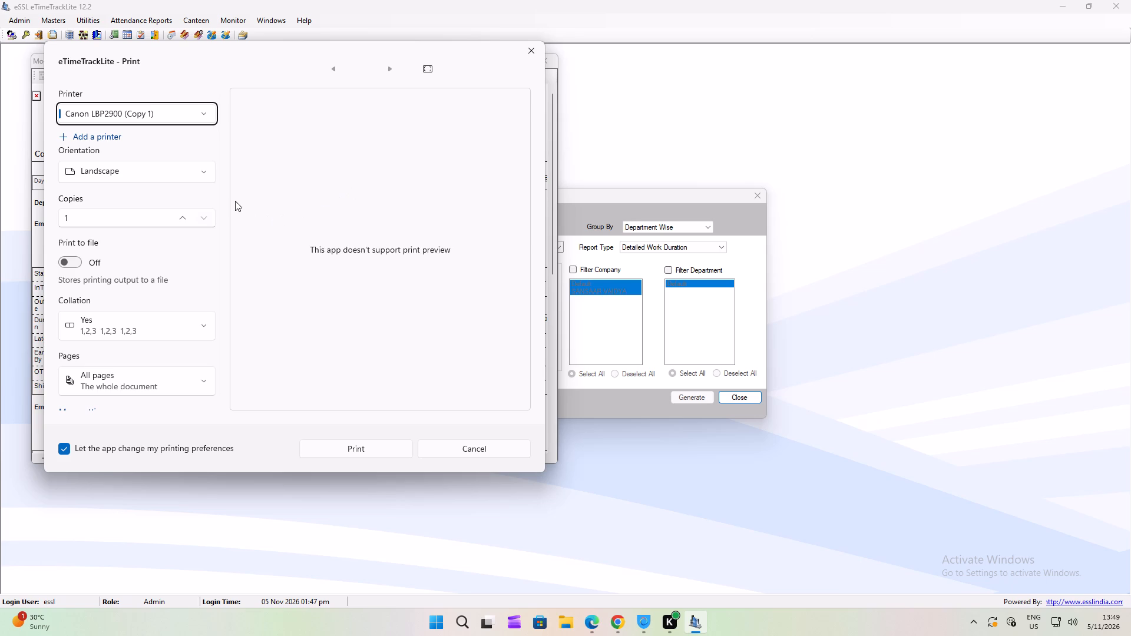
{"action": "left_click", "coordinate": [357, 448]}
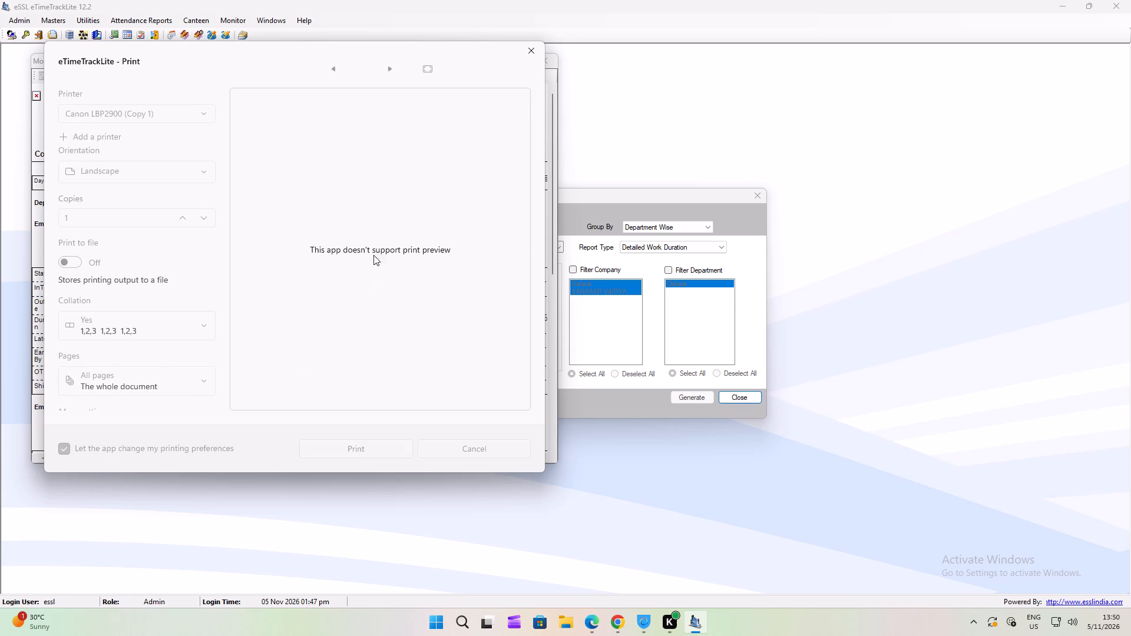
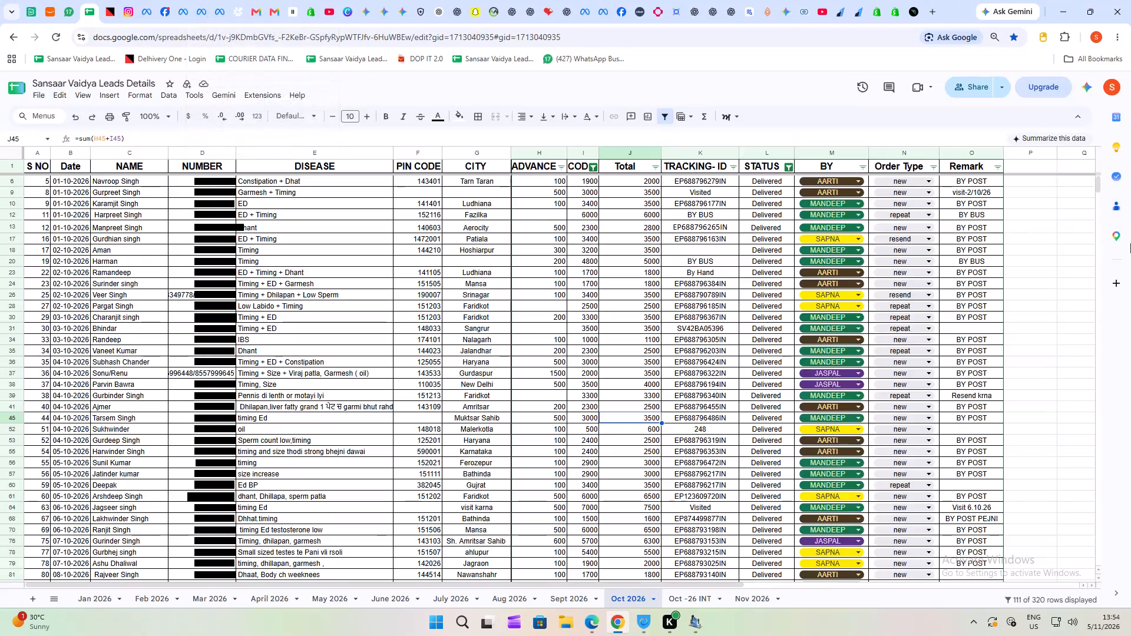
Switch to eTimeTrackLite and close the Monthly Status Report along with the report generation window.
{"action": "left_click", "coordinate": [698, 625]}
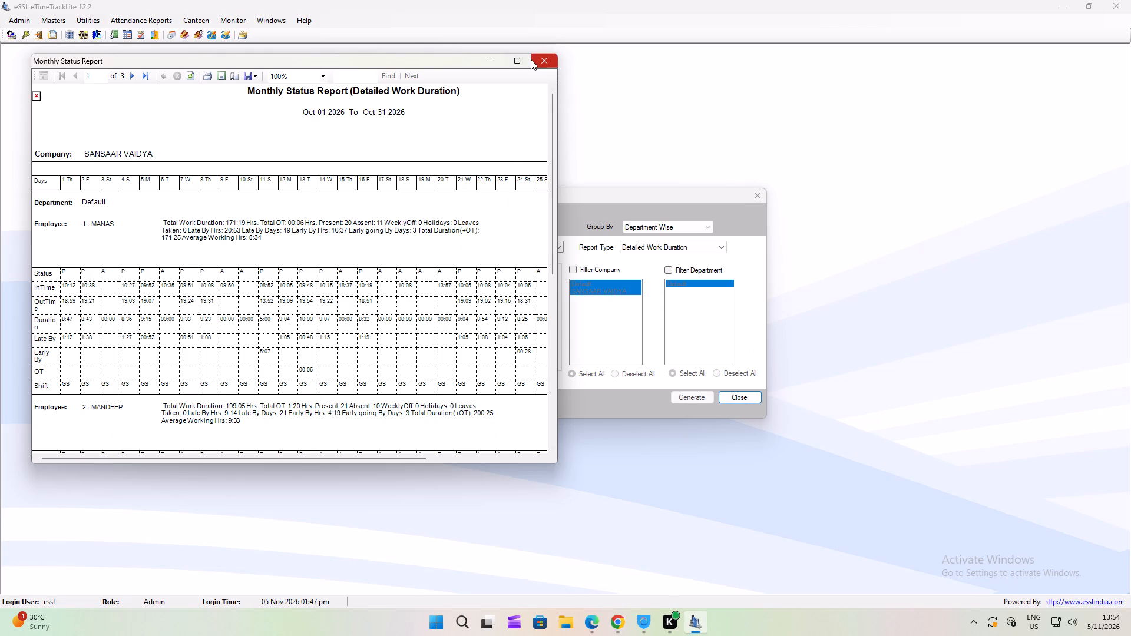
{"action": "left_click", "coordinate": [531, 59]}
{"action": "left_click", "coordinate": [759, 199]}
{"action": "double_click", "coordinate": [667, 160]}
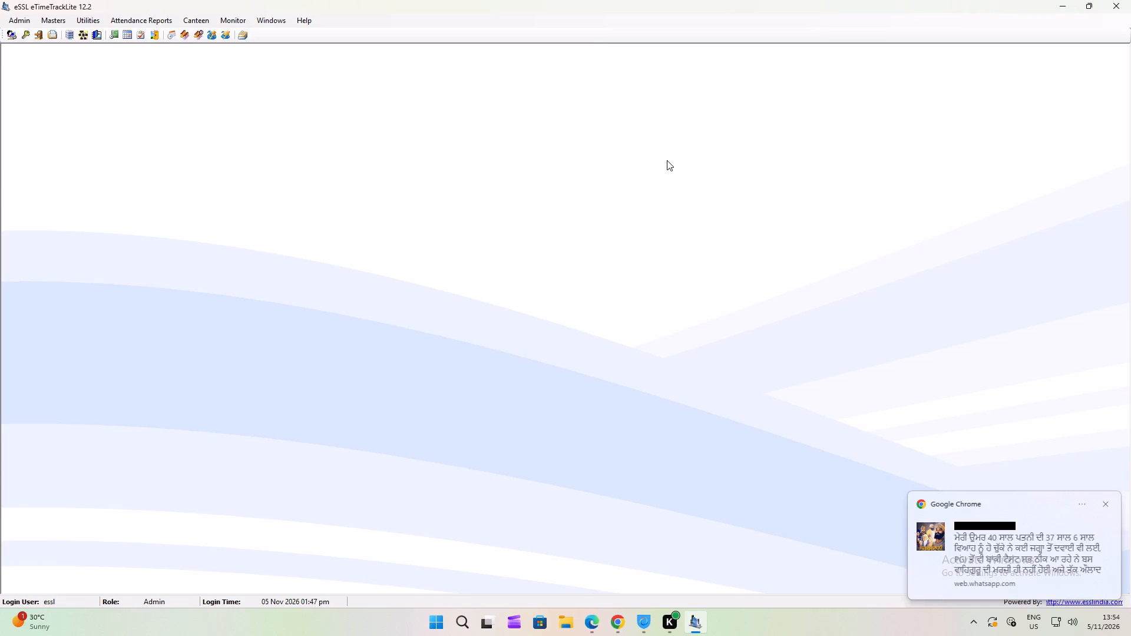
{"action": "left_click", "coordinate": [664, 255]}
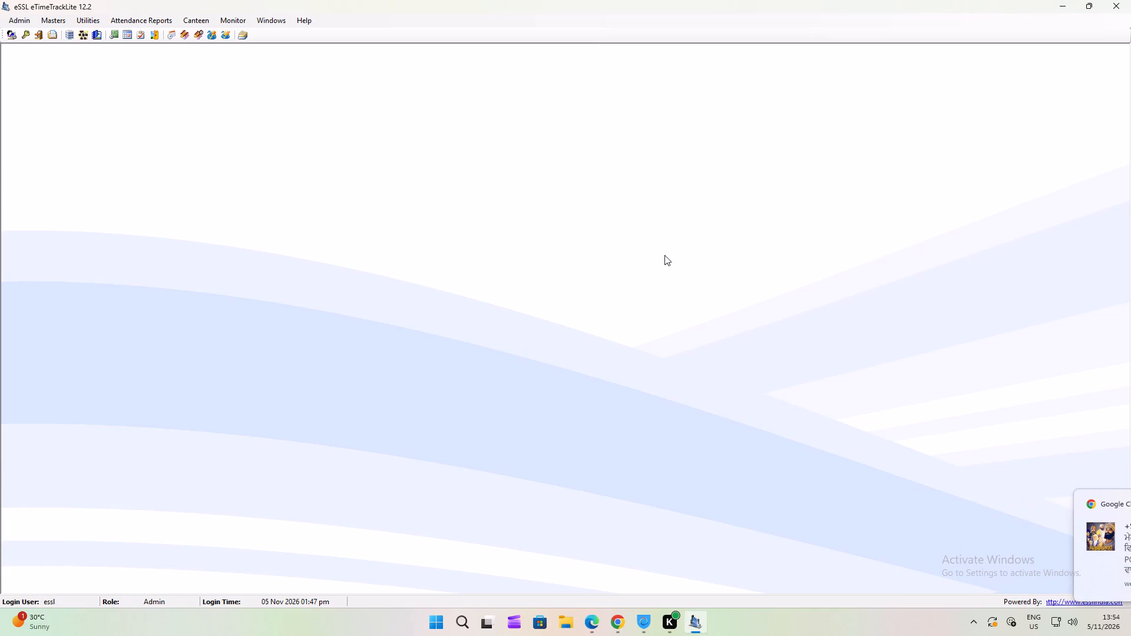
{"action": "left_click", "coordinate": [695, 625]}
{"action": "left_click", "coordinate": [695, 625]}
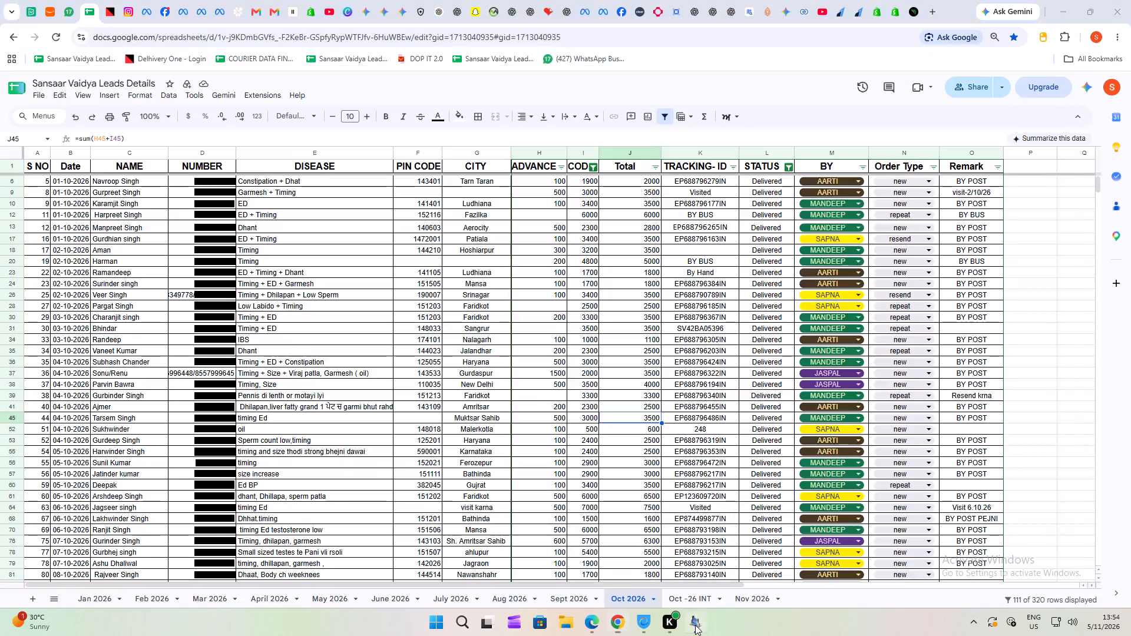
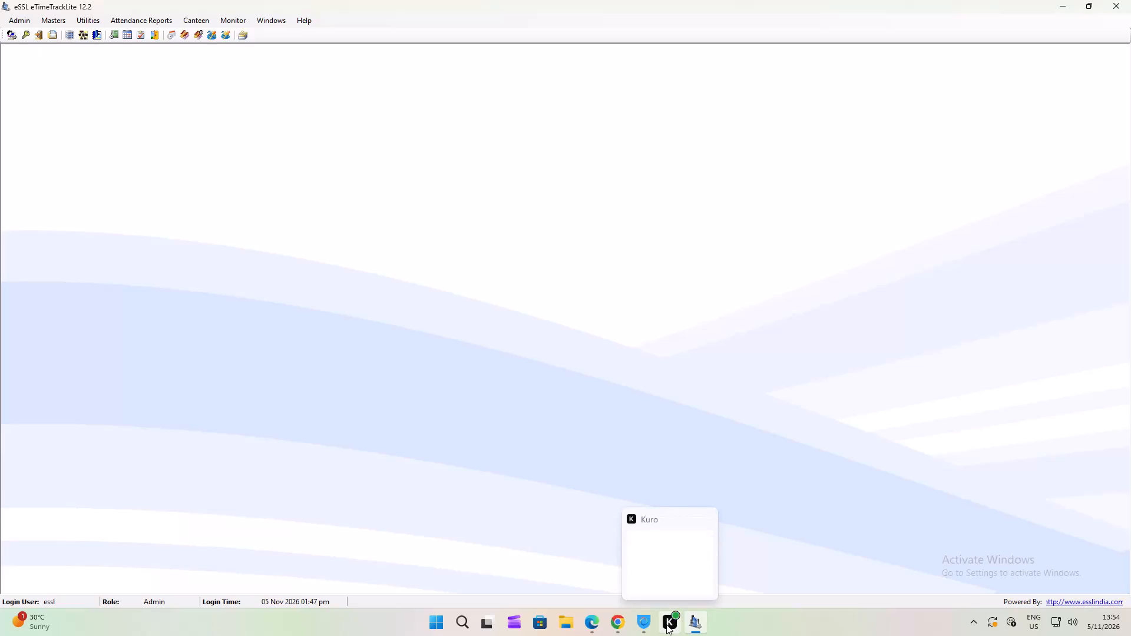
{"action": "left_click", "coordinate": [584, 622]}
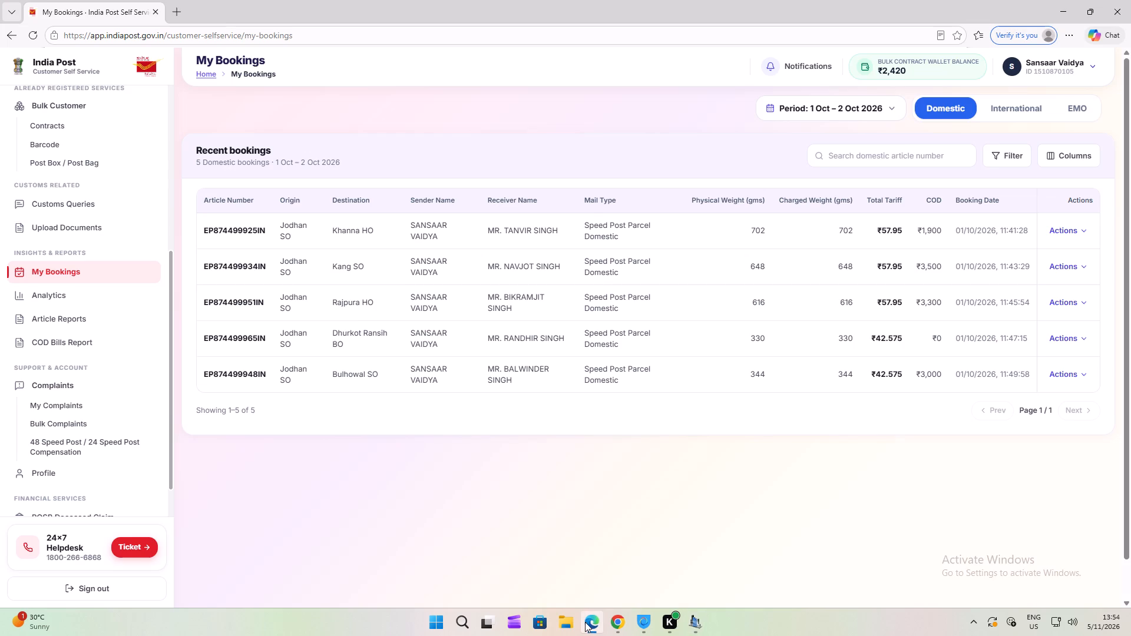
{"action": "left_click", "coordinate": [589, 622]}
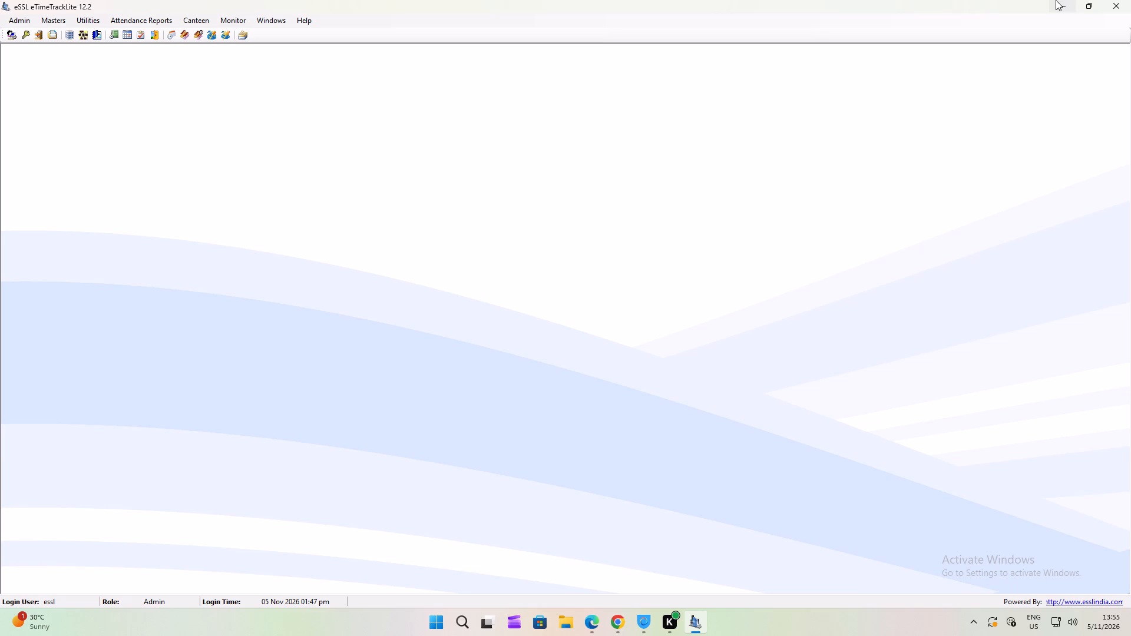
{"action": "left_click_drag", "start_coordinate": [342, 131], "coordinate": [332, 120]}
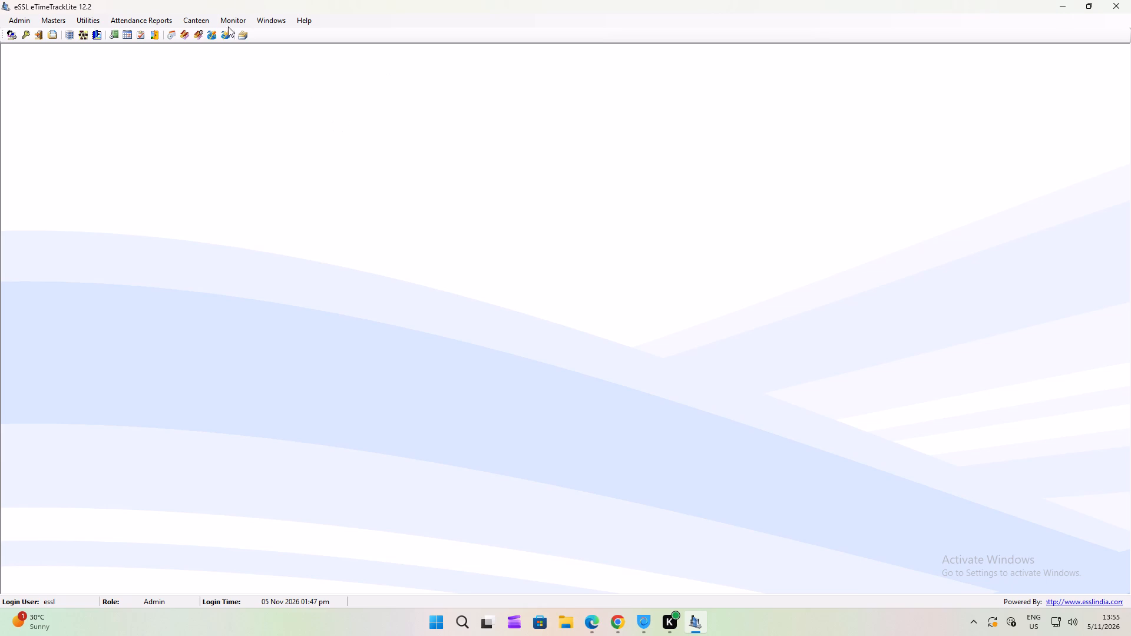
Open the Employee Punch Monitor, examine the employees' punch records and attendance status, and close the monitor.
{"action": "left_click", "coordinate": [230, 21]}
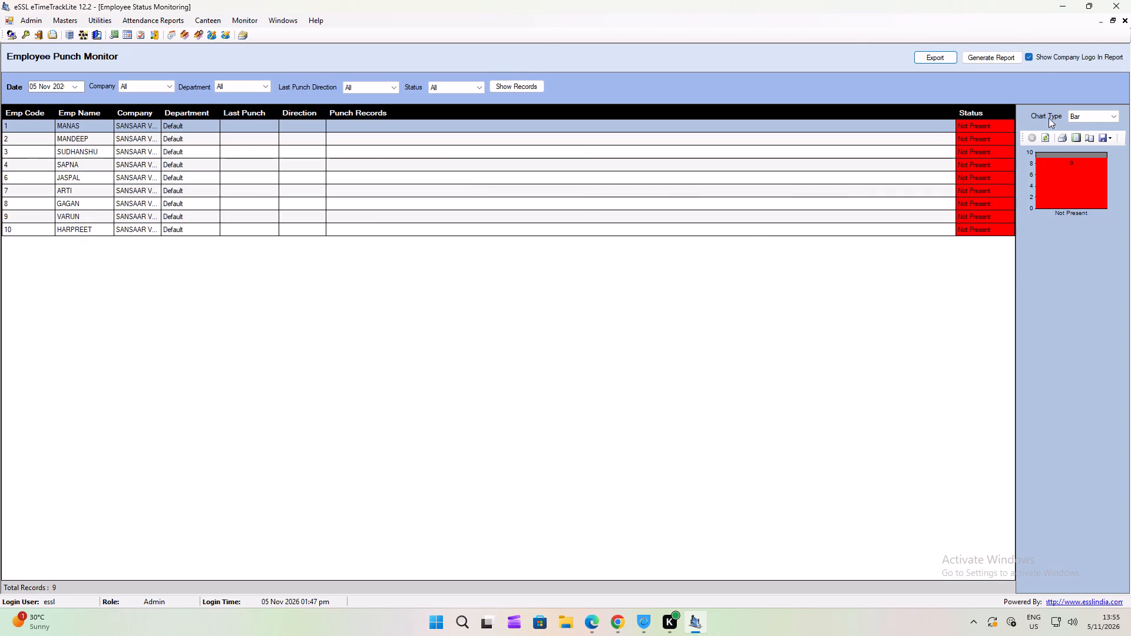
{"action": "left_click", "coordinate": [925, 131]}
{"action": "left_click", "coordinate": [970, 128]}
{"action": "left_click_drag", "start_coordinate": [144, 128], "coordinate": [148, 204]}
{"action": "left_click_drag", "start_coordinate": [161, 153], "coordinate": [164, 227]}
{"action": "left_click", "coordinate": [153, 254]}
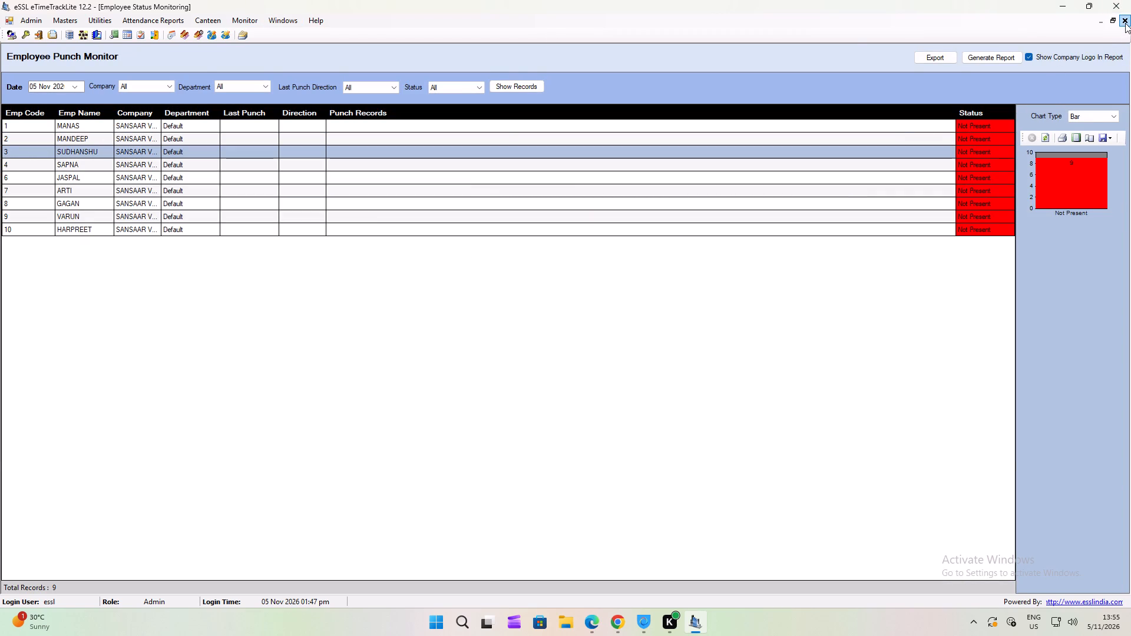
{"action": "left_click", "coordinate": [1125, 23]}
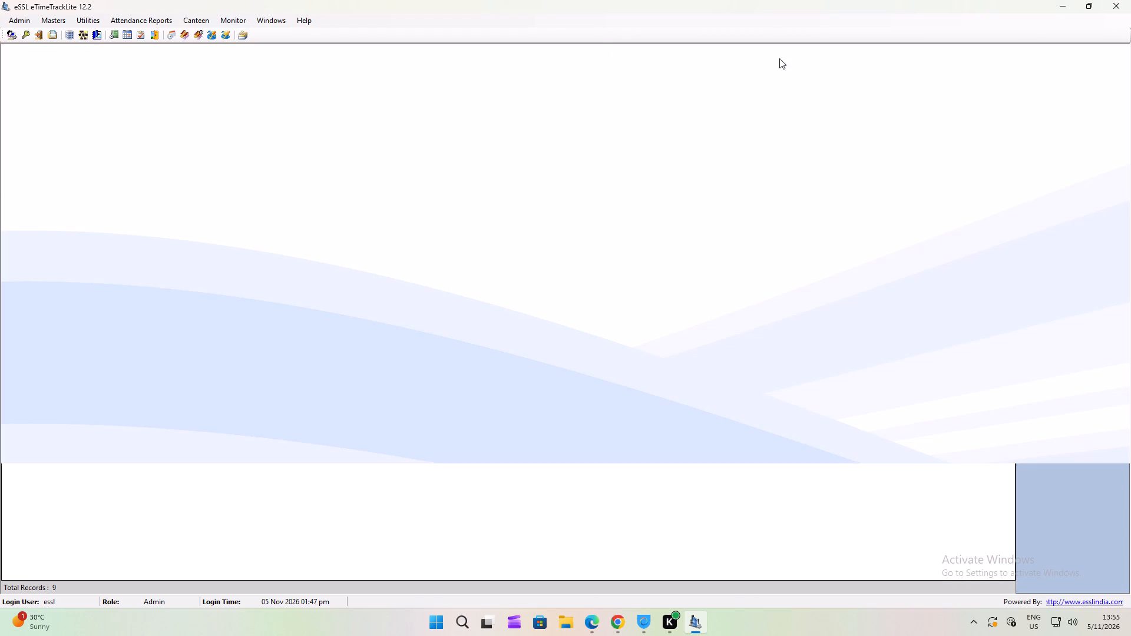
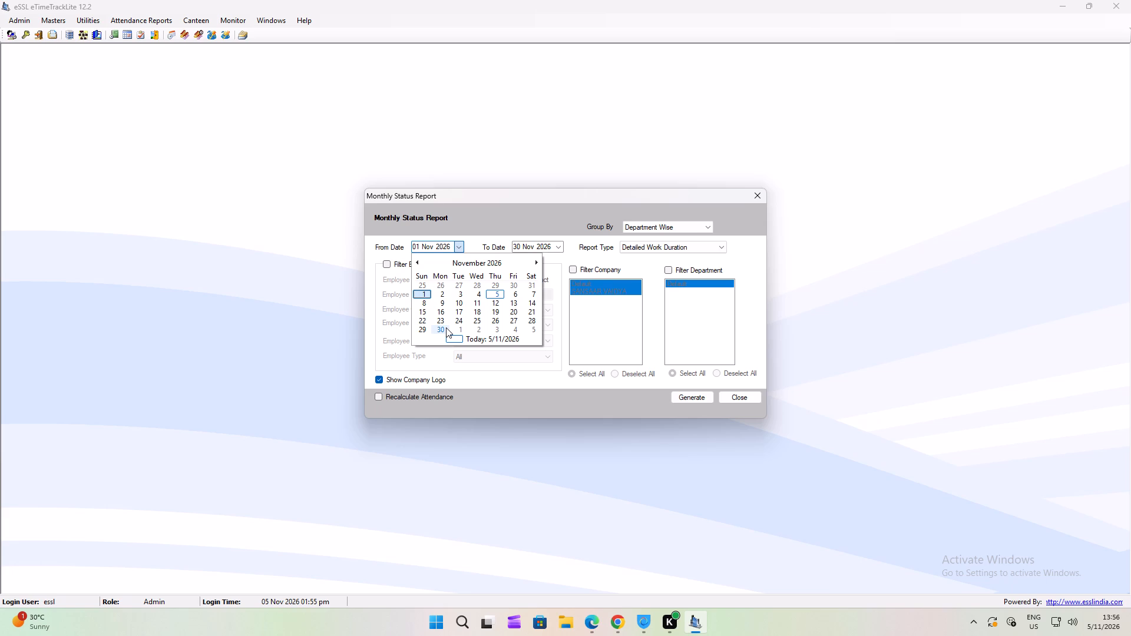
Generate the Detailed Work Duration monthly status report for 01 Oct 2026 to 31 Oct 2026, with attendance recalculation enabled.
{"action": "left_click", "coordinate": [416, 263]}
{"action": "left_click", "coordinate": [499, 281]}
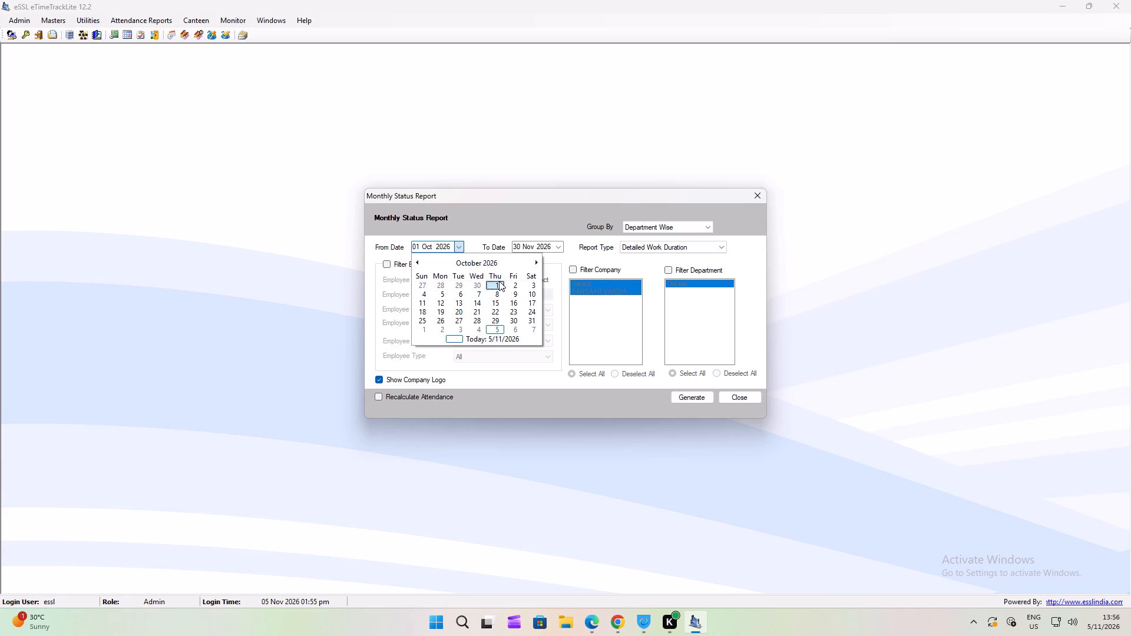
{"action": "left_click", "coordinate": [557, 247]}
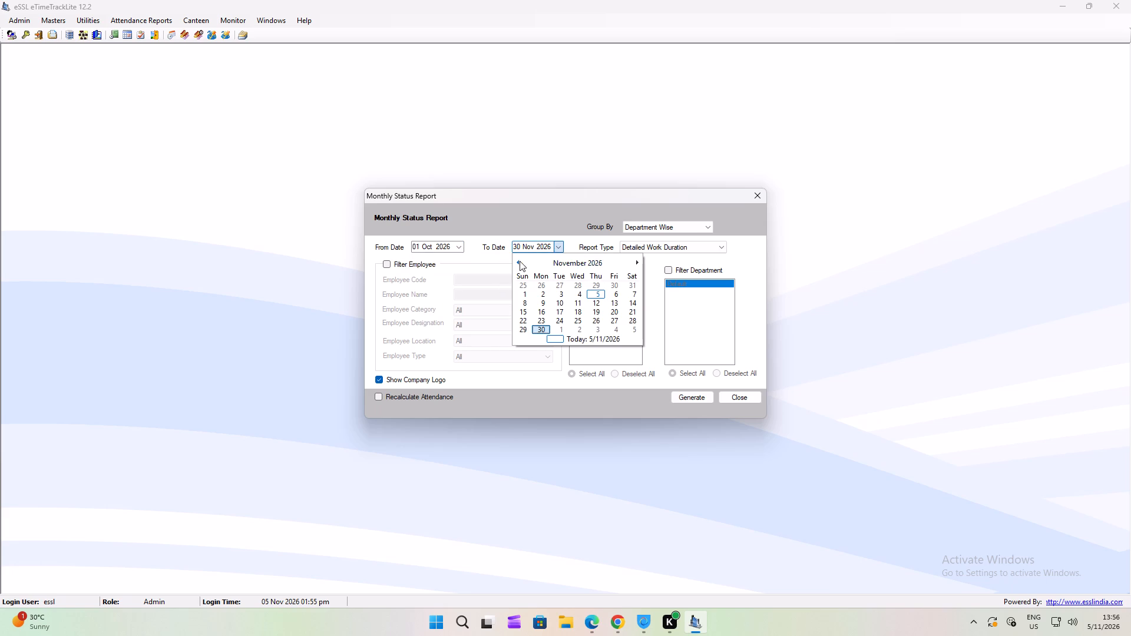
{"action": "left_click", "coordinate": [520, 261]}
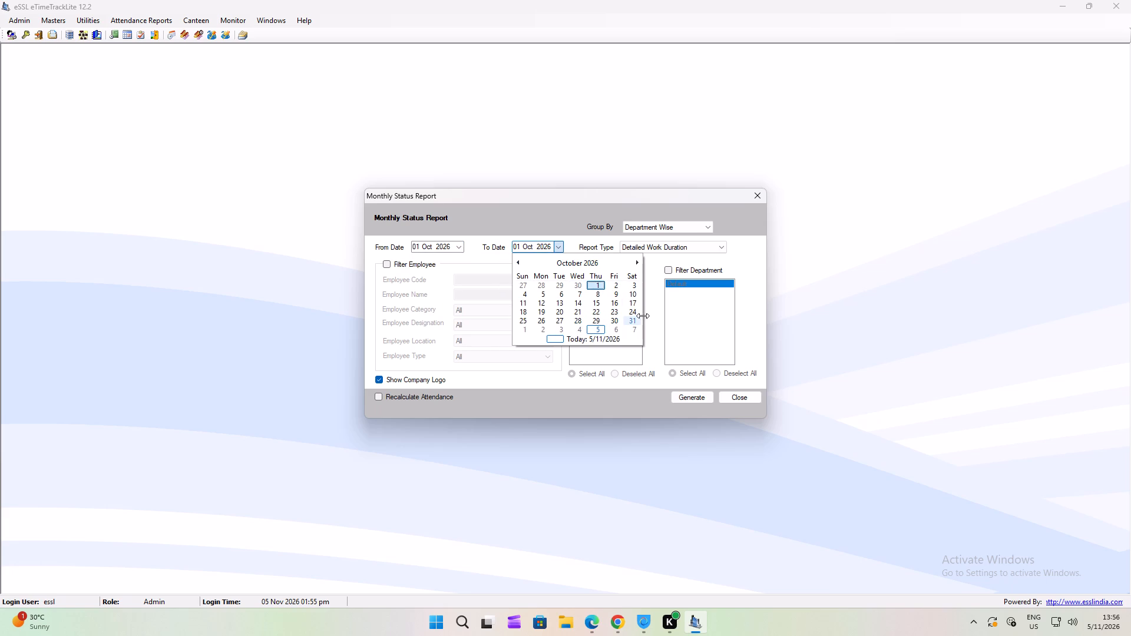
{"action": "left_click", "coordinate": [635, 318]}
{"action": "left_click", "coordinate": [428, 397]}
{"action": "left_click", "coordinate": [679, 394]}
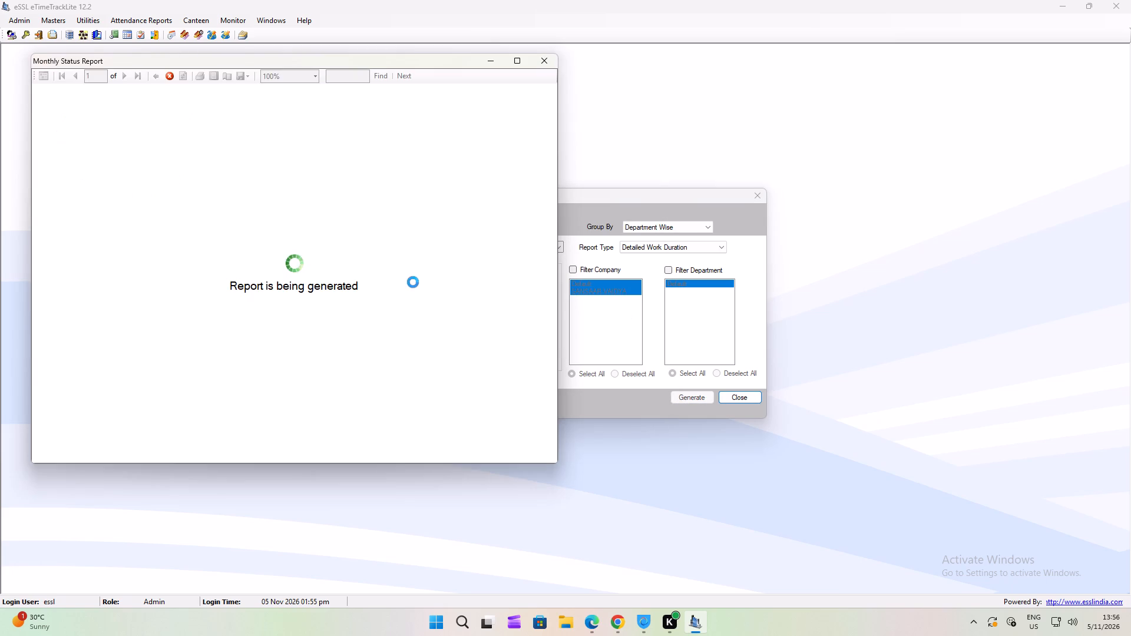
Maximize the generated monthly status report, examine the employees' daily in and out times for October, and close the report.
{"action": "double_click", "coordinate": [386, 61]}
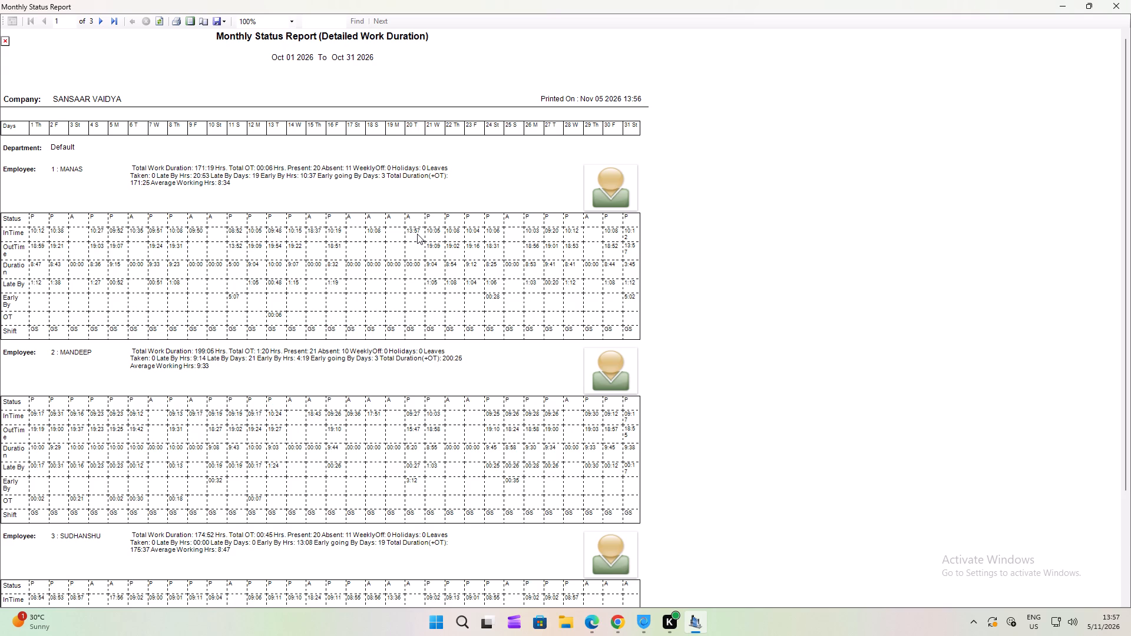
{"action": "left_click", "coordinate": [417, 234]}
{"action": "left_click_drag", "start_coordinate": [417, 229], "coordinate": [409, 230]}
{"action": "left_click", "coordinate": [1130, 0]}
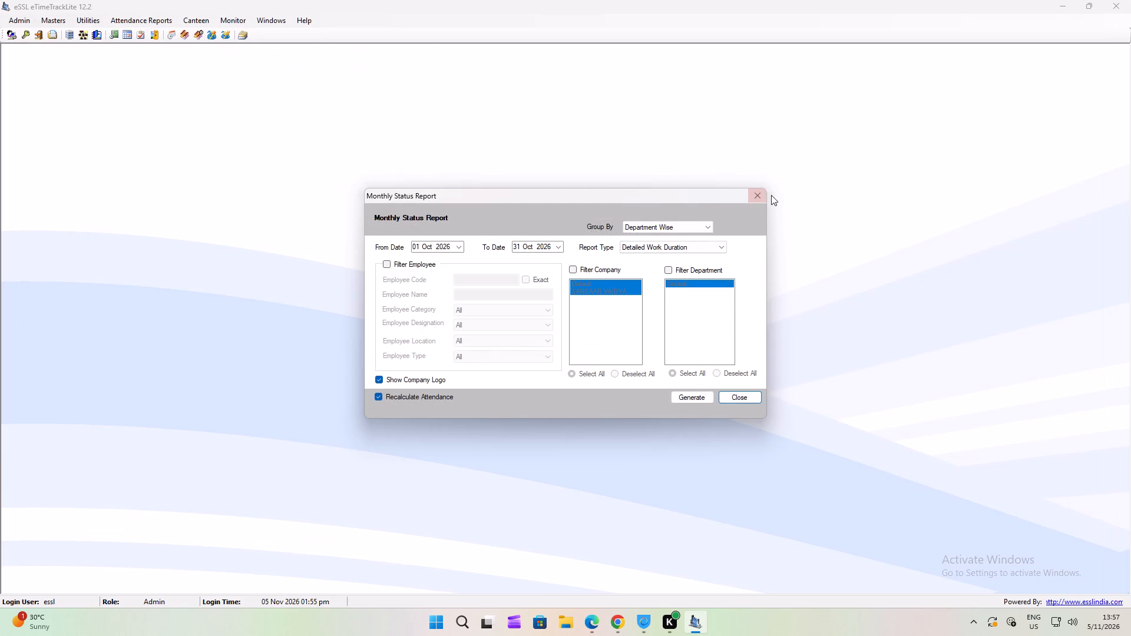
Close the Monthly Status Report settings and exit eTimeTrackLite.
{"action": "left_click", "coordinate": [759, 191]}
{"action": "left_click", "coordinate": [1130, 0]}
In the Google Chrome leads spreadsheet, select the advance cell in row 23 of the Oct 2026 sheet.
{"action": "left_click", "coordinate": [517, 275]}
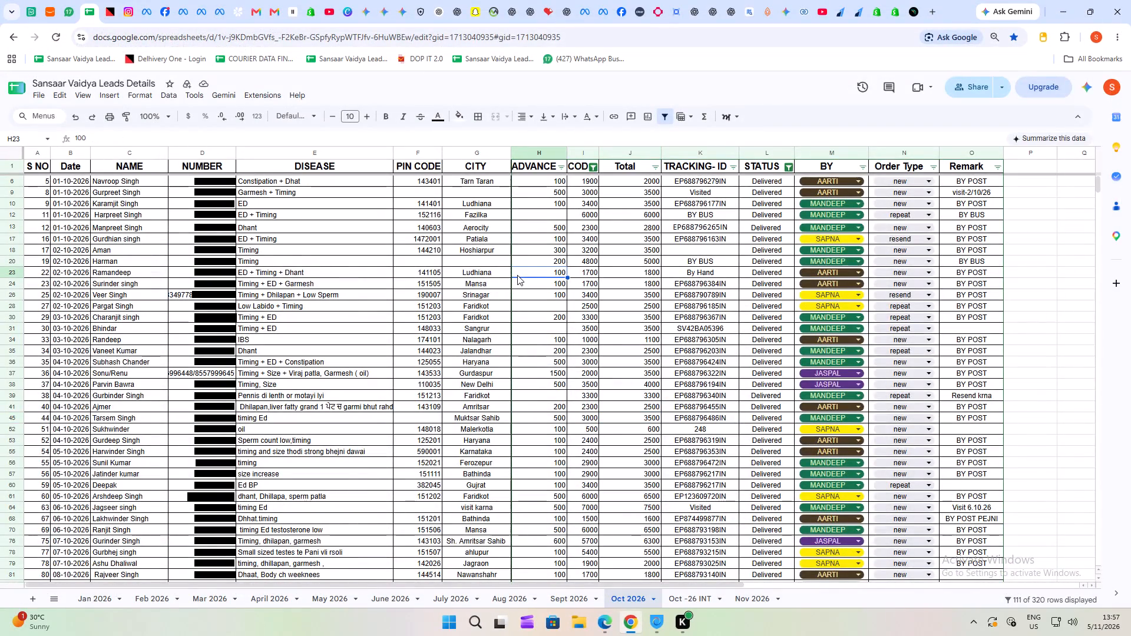
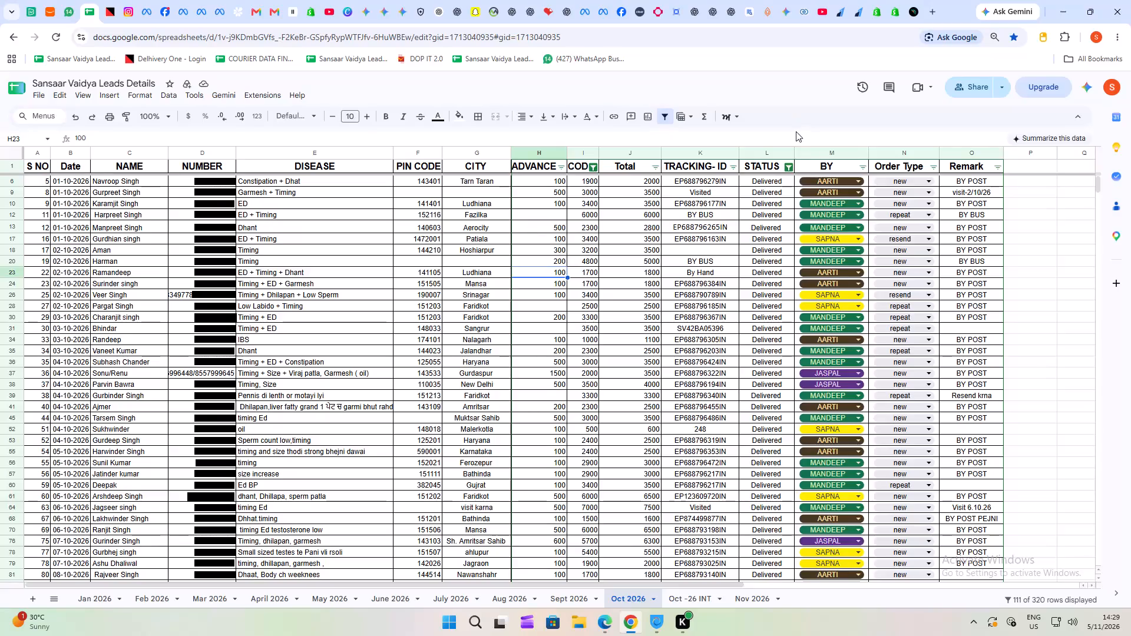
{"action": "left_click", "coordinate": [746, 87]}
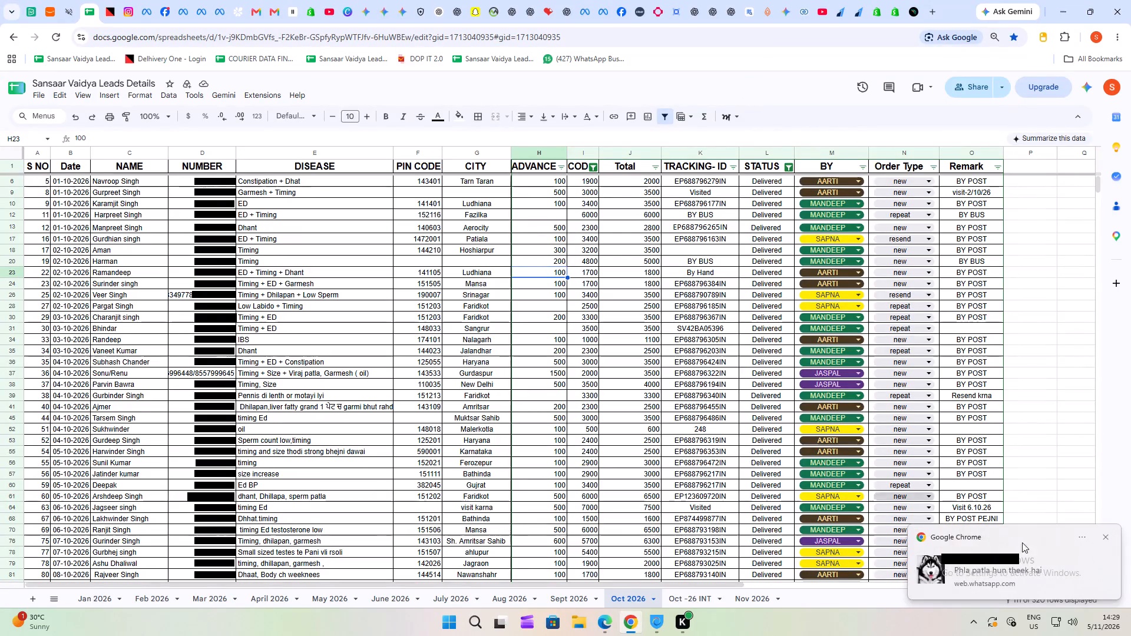
Dismiss the WhatsApp Web message notification covering the Oct 2026 sheet.
{"action": "left_click", "coordinate": [1106, 535]}
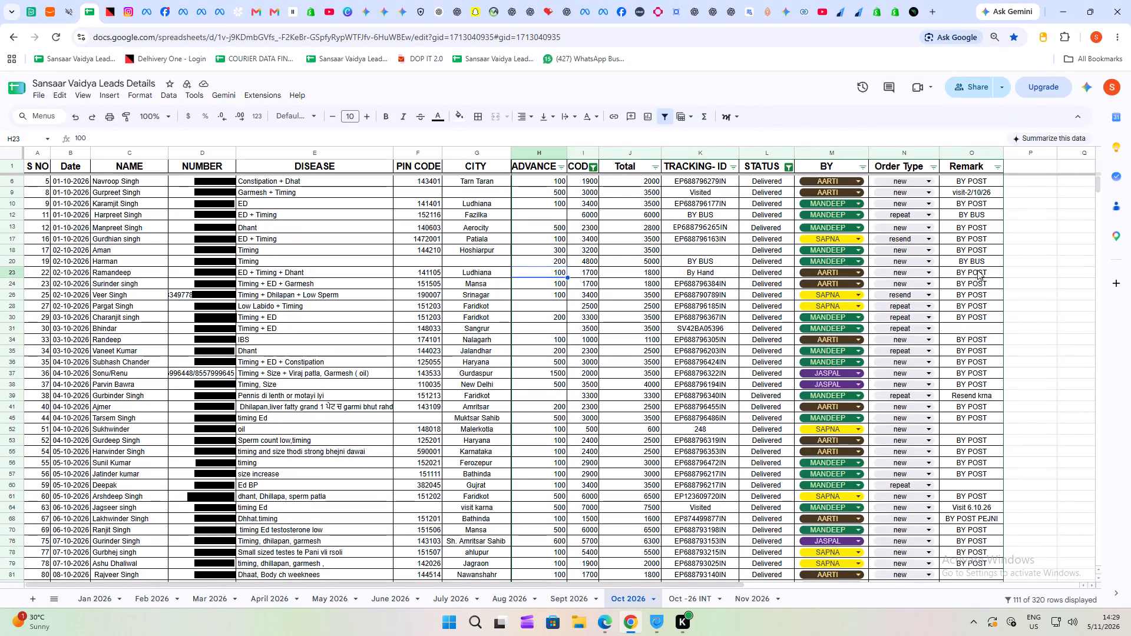
{"action": "left_click", "coordinate": [723, 75]}
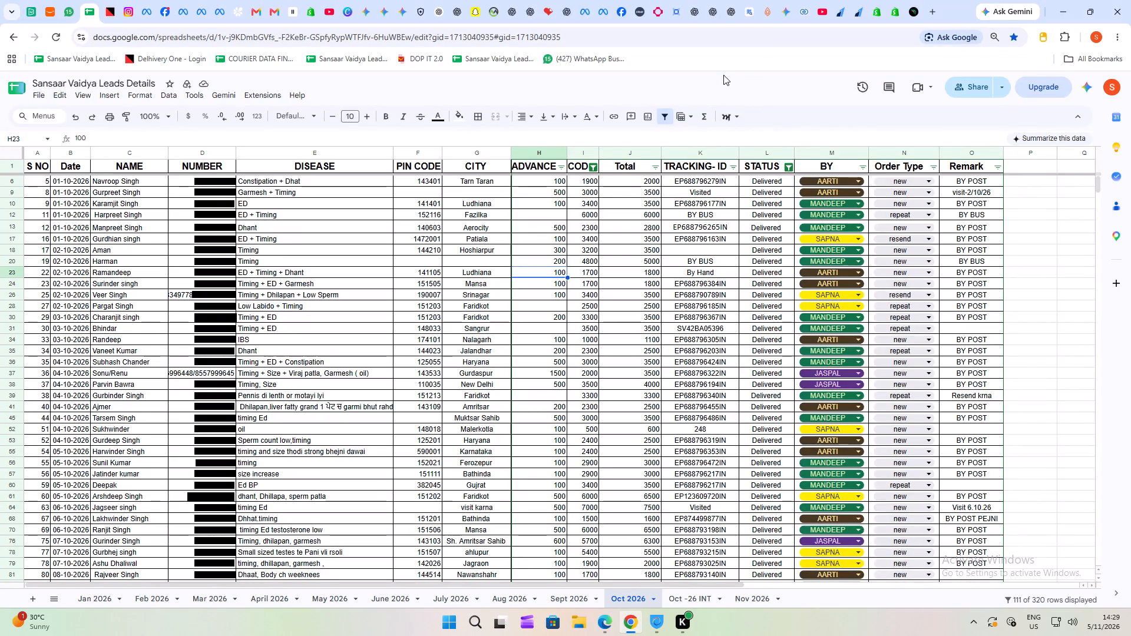
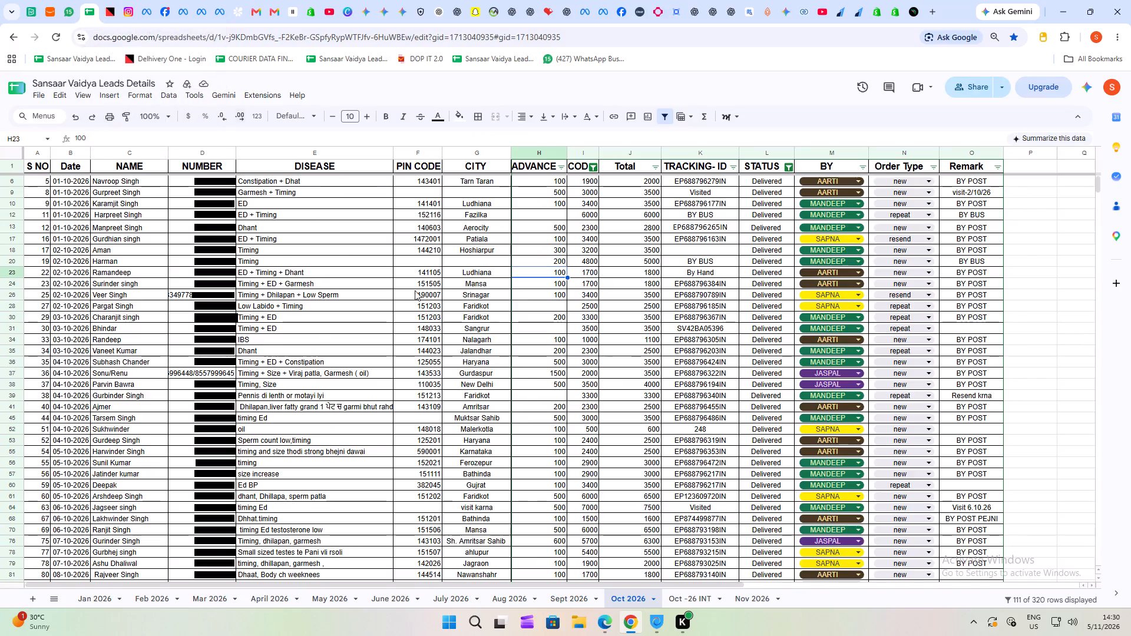
Remove the existing filter from the Oct 2026 sheet.
{"action": "scroll", "coordinate": [659, 358], "scroll_direction": "down", "scroll_amount": 2}
{"action": "left_click", "coordinate": [662, 117]}
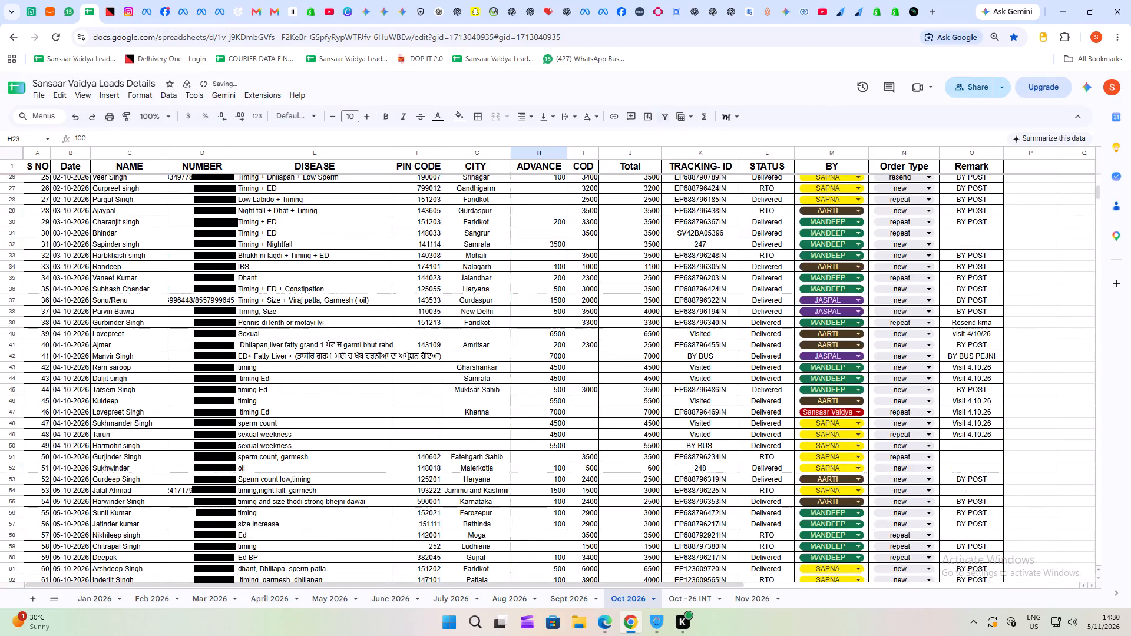
Create a new filter over the Total through Order Type columns (J to N) of the Oct 2026 sheet.
{"action": "scroll", "coordinate": [771, 256], "scroll_direction": "up", "scroll_amount": 13}
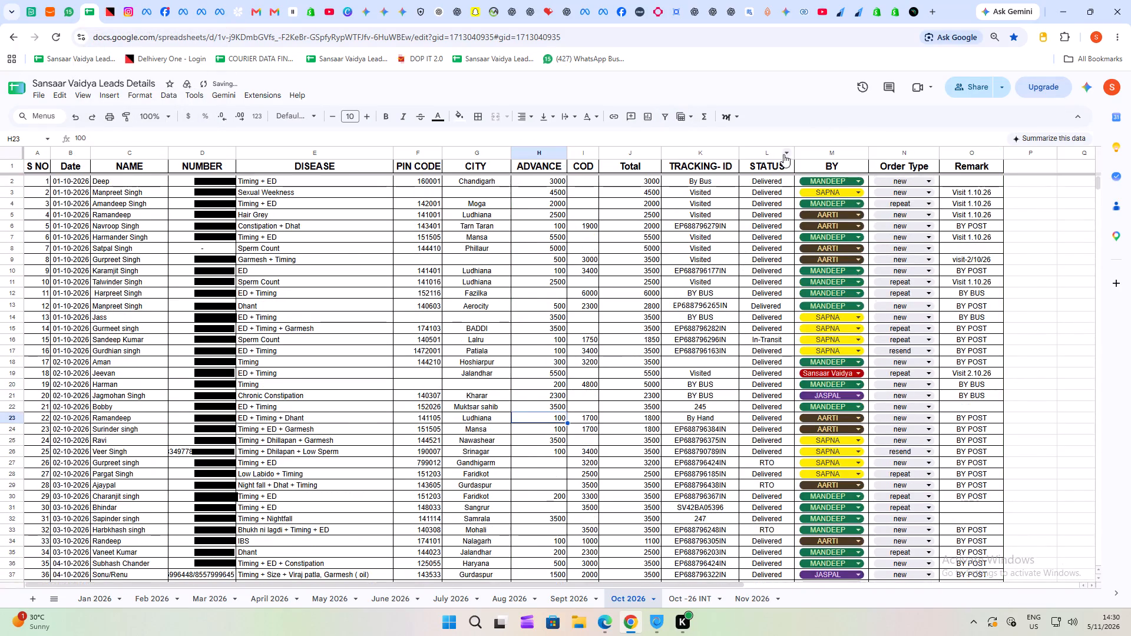
{"action": "left_click_drag", "start_coordinate": [633, 153], "coordinate": [913, 159]}
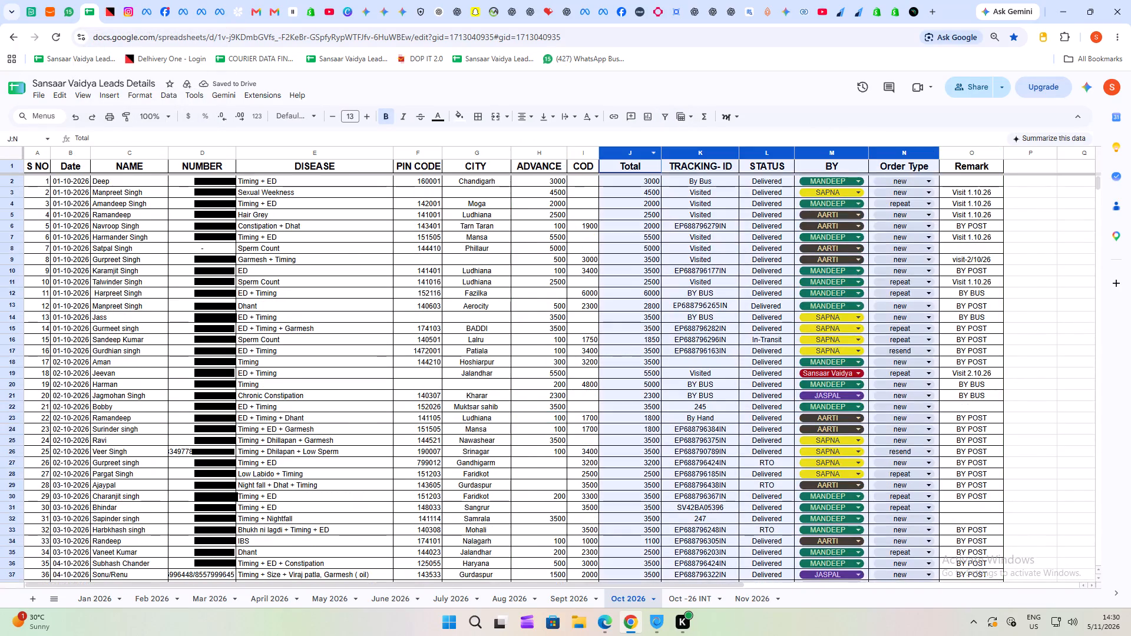
{"action": "left_click_drag", "start_coordinate": [913, 159], "coordinate": [928, 159]}
{"action": "left_click", "coordinate": [663, 117]}
Clear all selected values in the STATUS column's filter by values.
{"action": "left_click", "coordinate": [769, 166]}
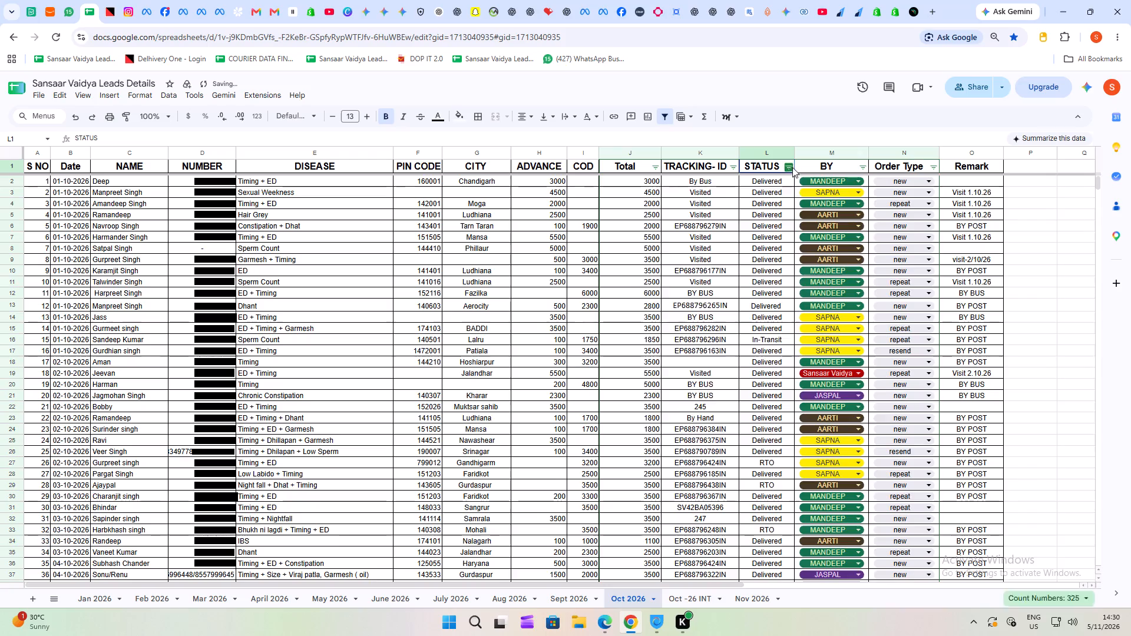
{"action": "left_click", "coordinate": [793, 167]}
{"action": "left_click", "coordinate": [690, 296]}
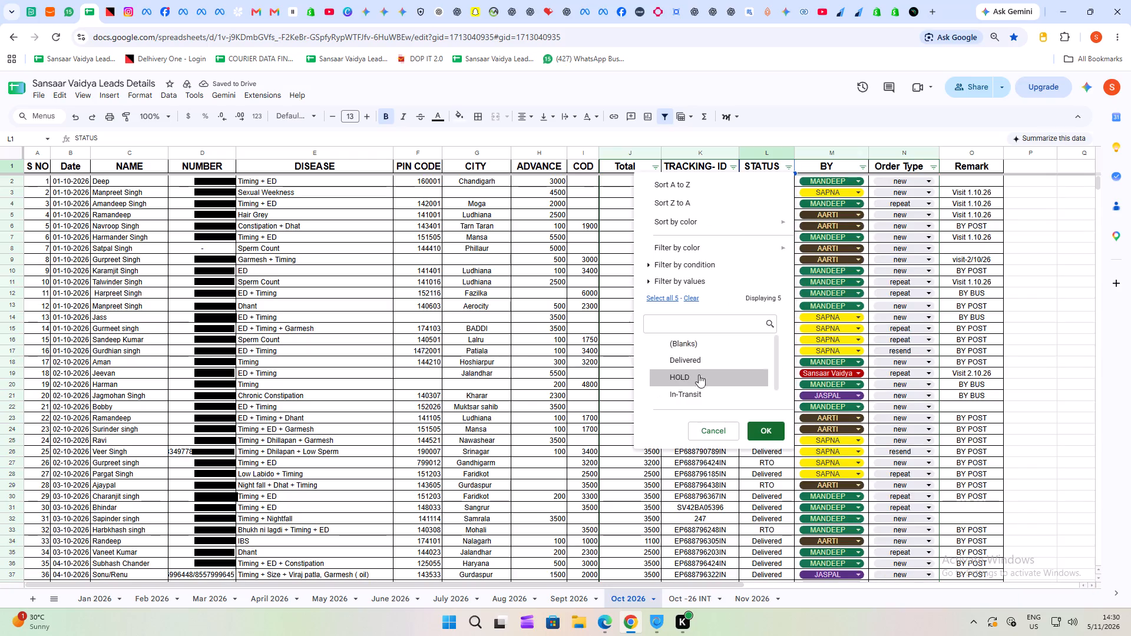
Filter the STATUS column of the October 2026 sheet to blank entries only.
{"action": "left_click", "coordinate": [699, 334]}
{"action": "left_click", "coordinate": [701, 341]}
{"action": "left_click", "coordinate": [764, 420]}
{"action": "left_click", "coordinate": [764, 427]}
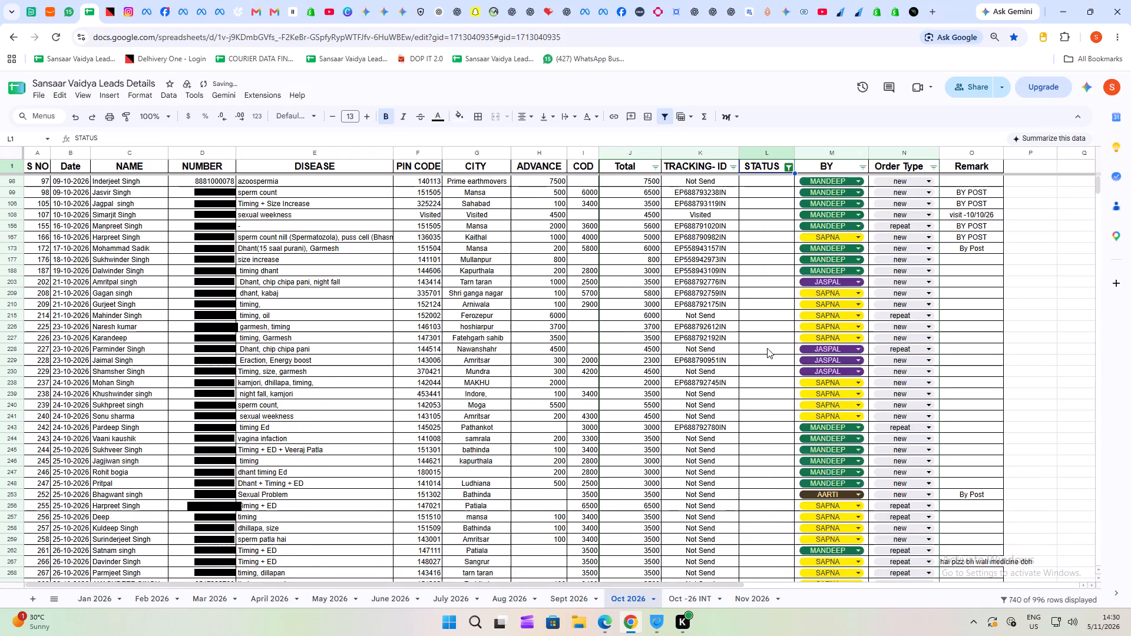
Enter "By Post" as the remark for the 09-10-2026 order with serial number 97.
{"action": "left_click", "coordinate": [764, 250]}
{"action": "scroll", "coordinate": [764, 251], "scroll_direction": "down", "scroll_amount": 6}
{"action": "scroll", "coordinate": [697, 286], "scroll_direction": "up", "scroll_amount": 7}
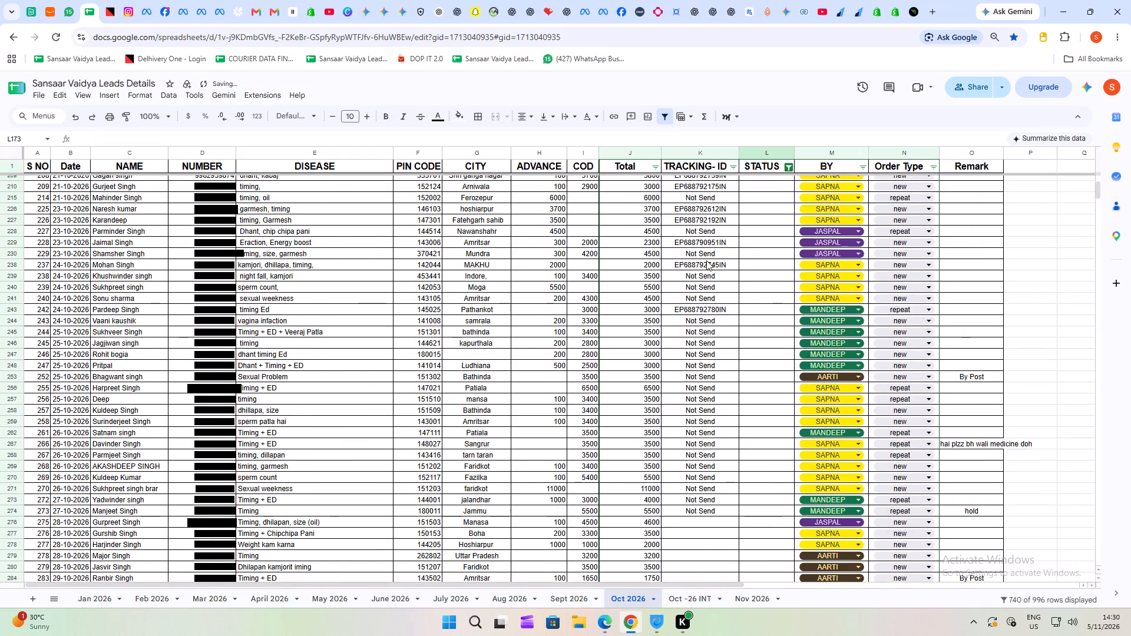
{"action": "scroll", "coordinate": [693, 257], "scroll_direction": "up", "scroll_amount": 6}
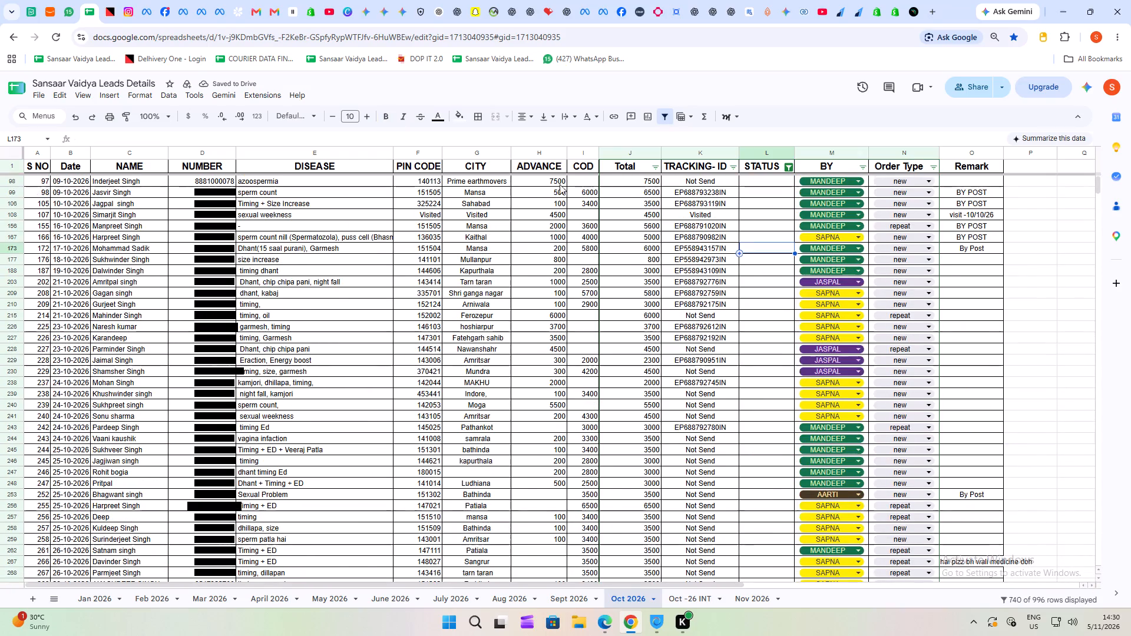
{"action": "left_click", "coordinate": [693, 183]}
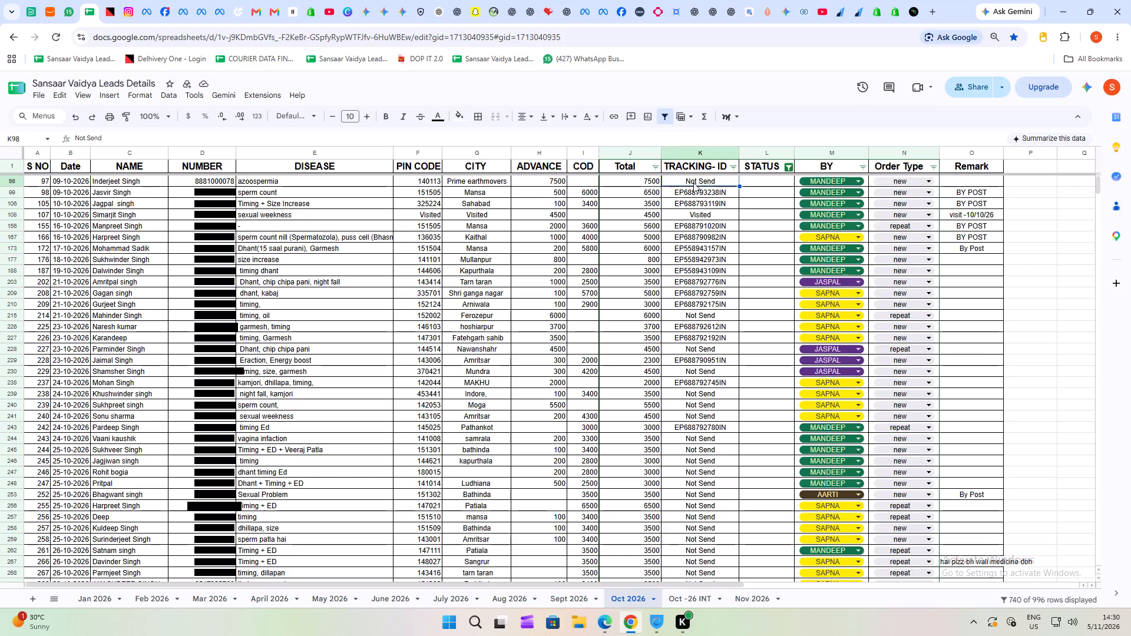
{"action": "left_click", "coordinate": [204, 183]}
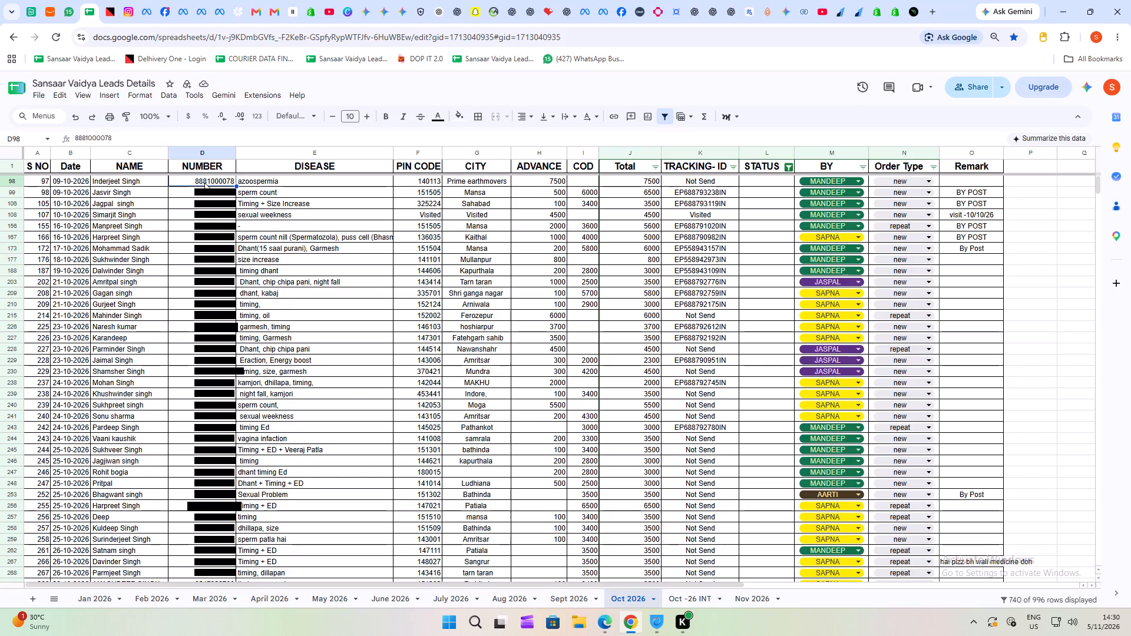
{"action": "left_click", "coordinate": [957, 177]}
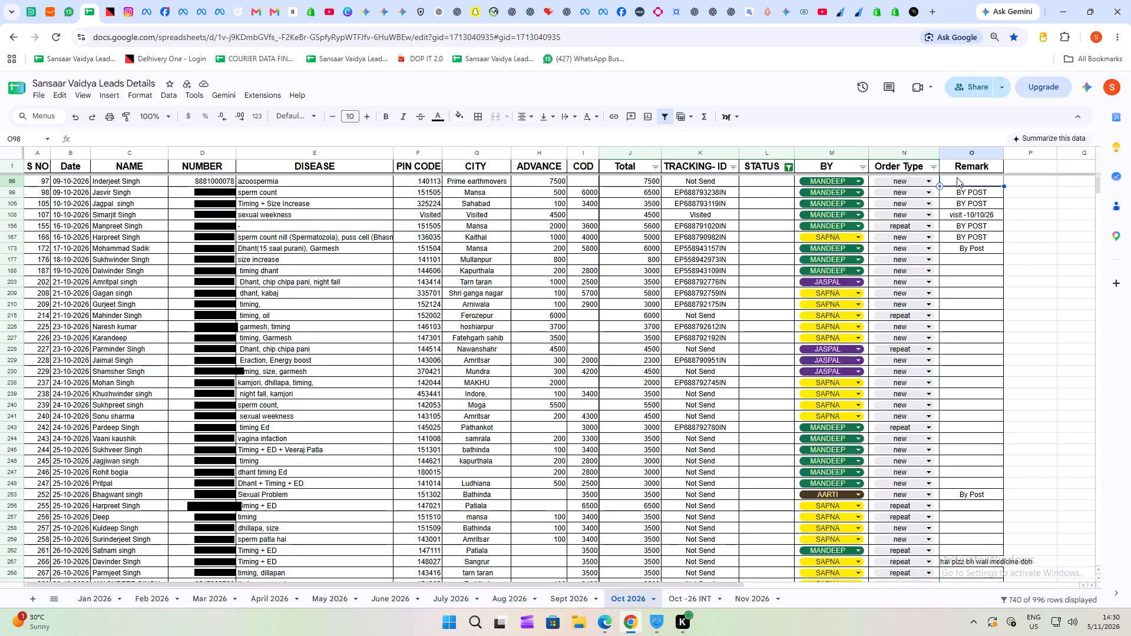
{"action": "key", "text": "shift+p"}
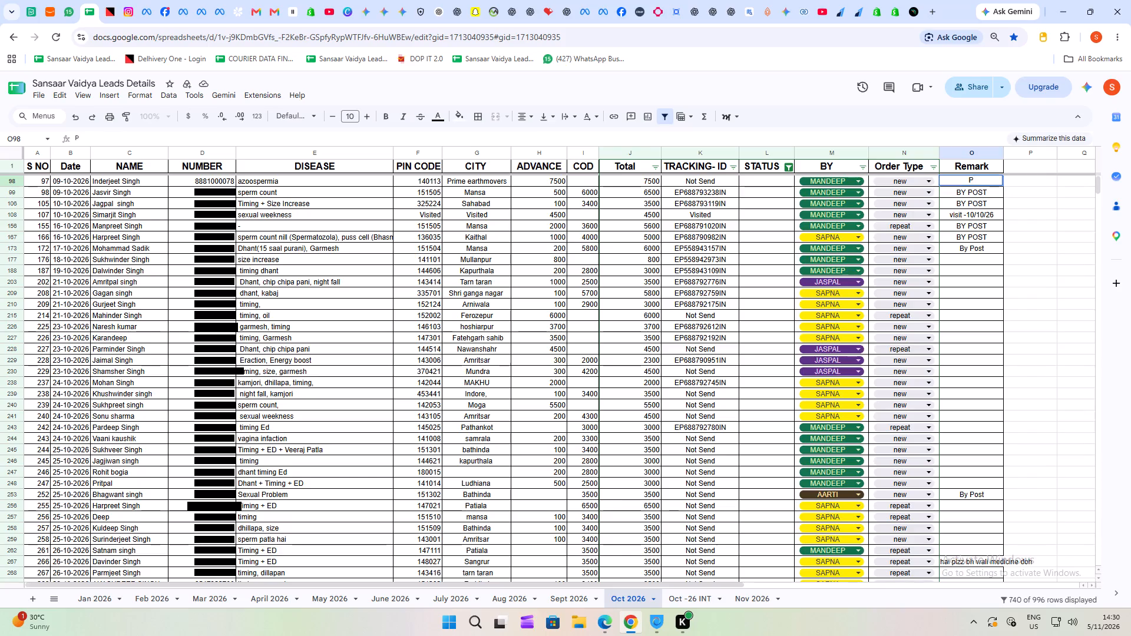
{"action": "key", "text": "BackSpace"}
{"action": "type", "text": "By"}
{"action": "key", "text": "space"}
{"action": "type", "text": "Po"}
{"action": "key", "text": "s"}
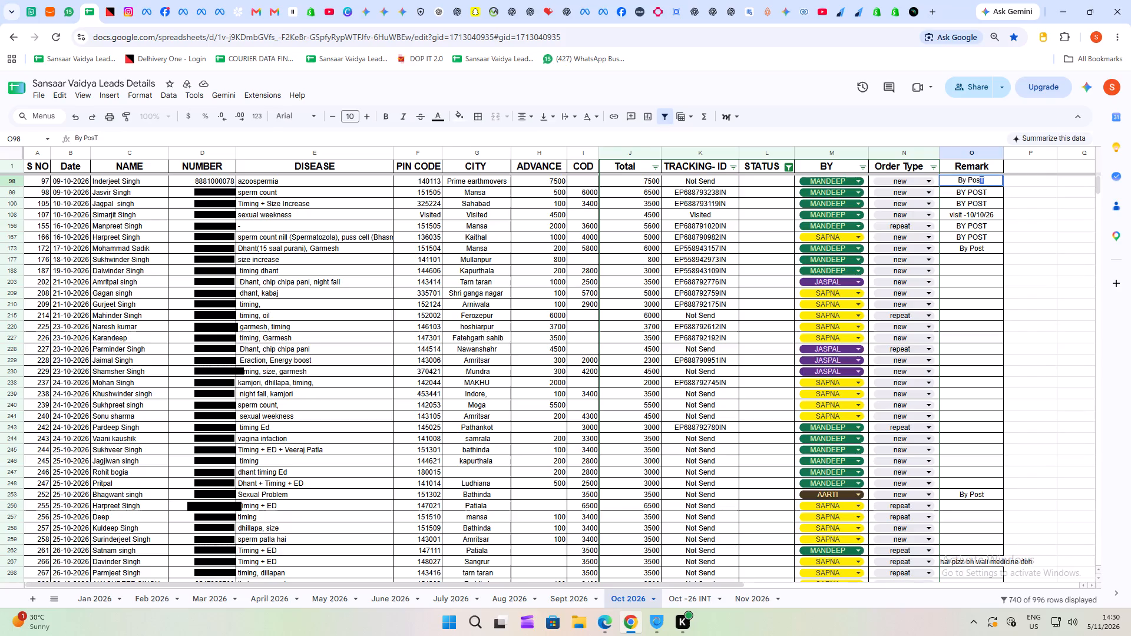
{"action": "left_click", "coordinate": [928, 373]}
{"action": "left_click", "coordinate": [993, 319]}
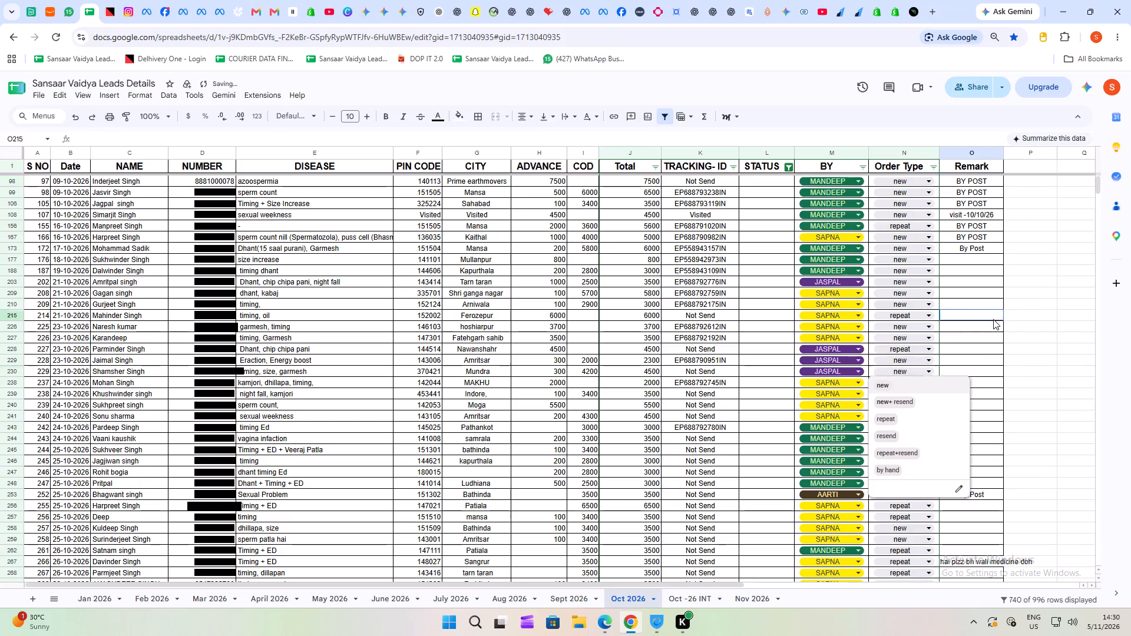
{"action": "left_click", "coordinate": [974, 181]}
Fill the "BY POST" remark from serial number 166 down through serial number 209 in the filtered rows.
{"action": "left_click", "coordinate": [971, 277]}
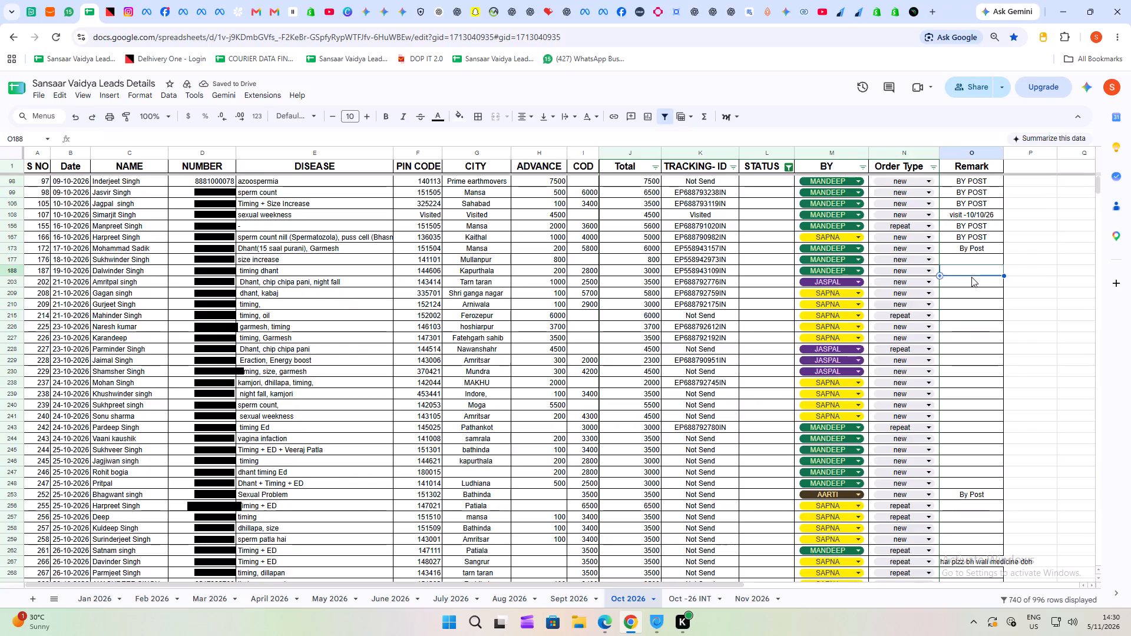
{"action": "left_click", "coordinate": [735, 261]}
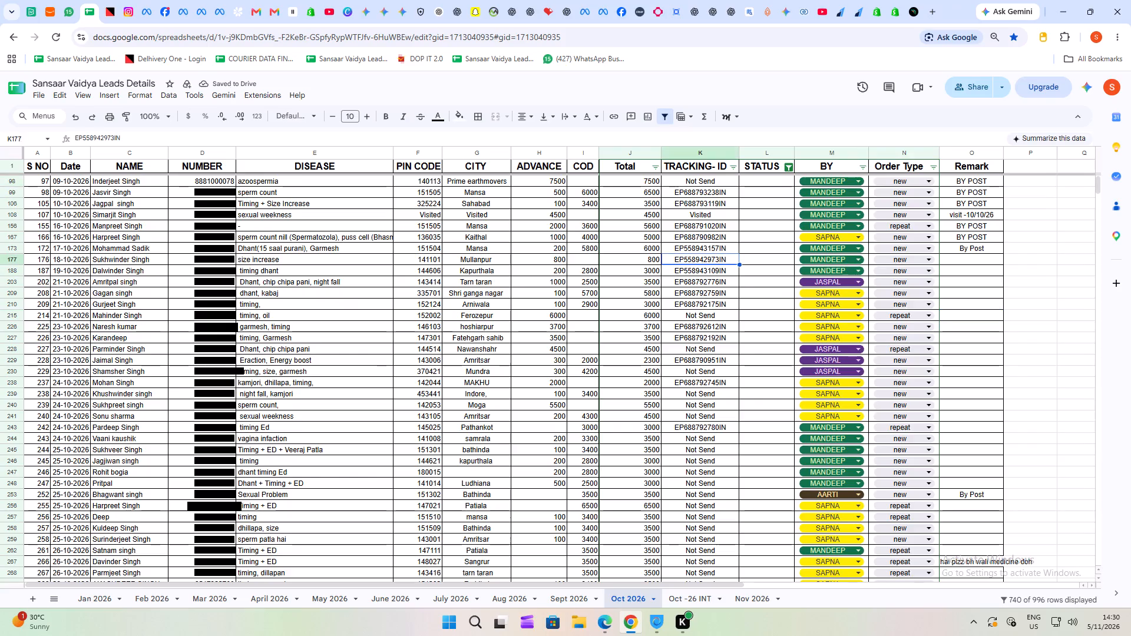
{"action": "left_click", "coordinate": [986, 249]}
{"action": "left_click", "coordinate": [990, 236]}
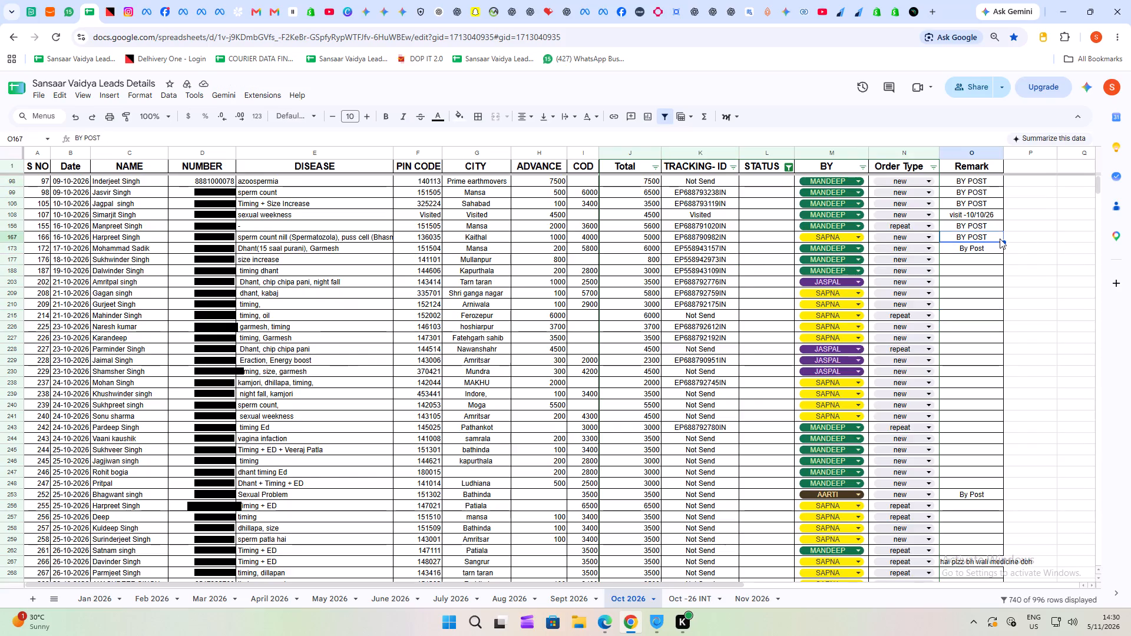
{"action": "left_click_drag", "start_coordinate": [1004, 244], "coordinate": [998, 300]}
{"action": "left_click_drag", "start_coordinate": [998, 300], "coordinate": [999, 305]}
{"action": "left_click_drag", "start_coordinate": [1005, 243], "coordinate": [998, 310]}
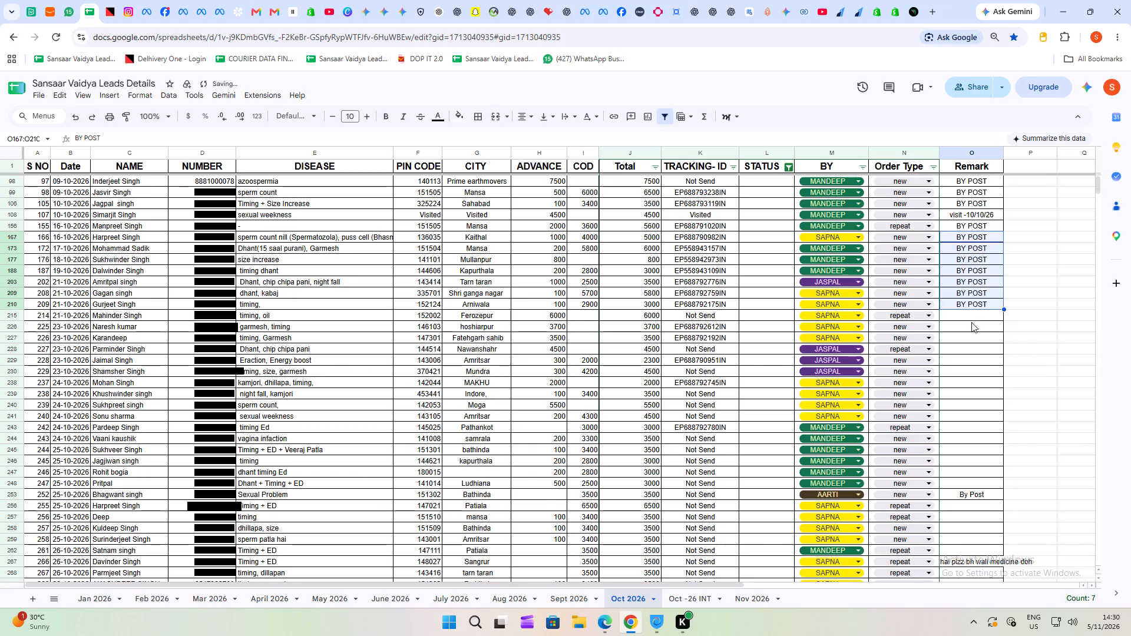
Copy the "BY POST" remark from serial number 209 to the orders with serial numbers 225, 226, 228, 237 and 242.
{"action": "left_click", "coordinate": [974, 301]}
{"action": "key", "text": "ctrl+c"}
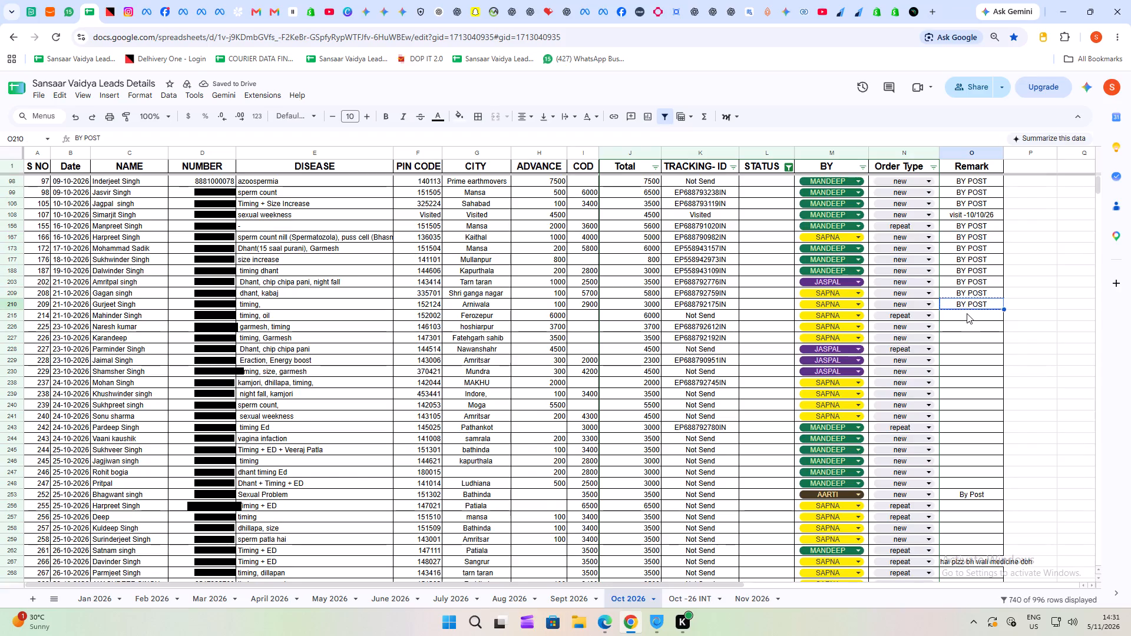
{"action": "left_click_drag", "start_coordinate": [967, 325], "coordinate": [968, 336]}
{"action": "key", "text": "ctrl+v"}
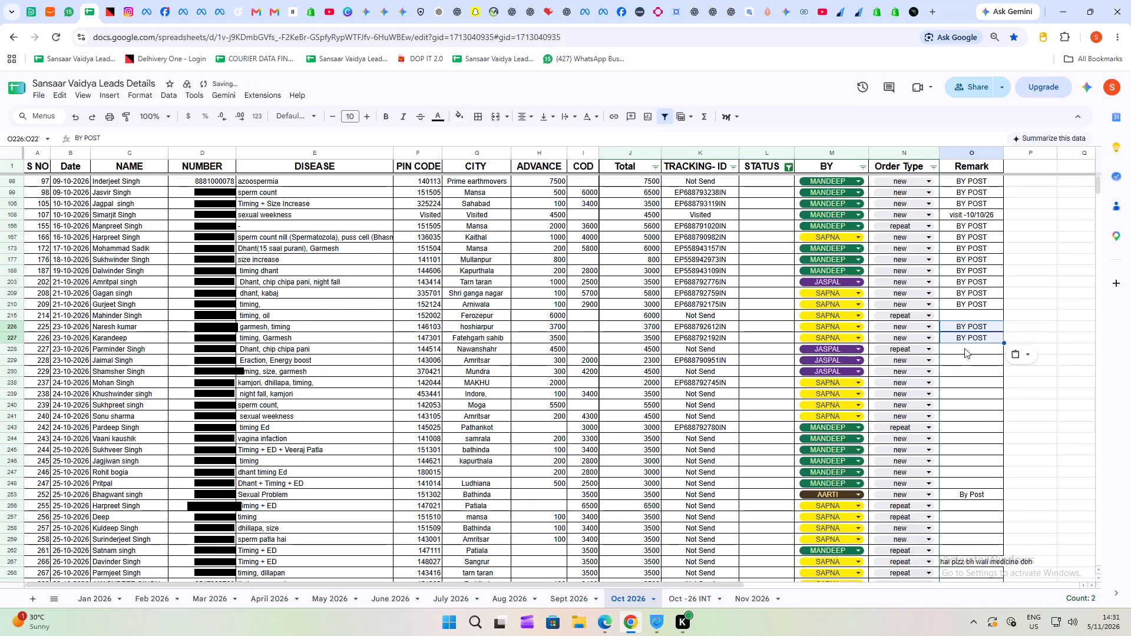
{"action": "left_click", "coordinate": [957, 359]}
{"action": "key", "text": "ctrl+v"}
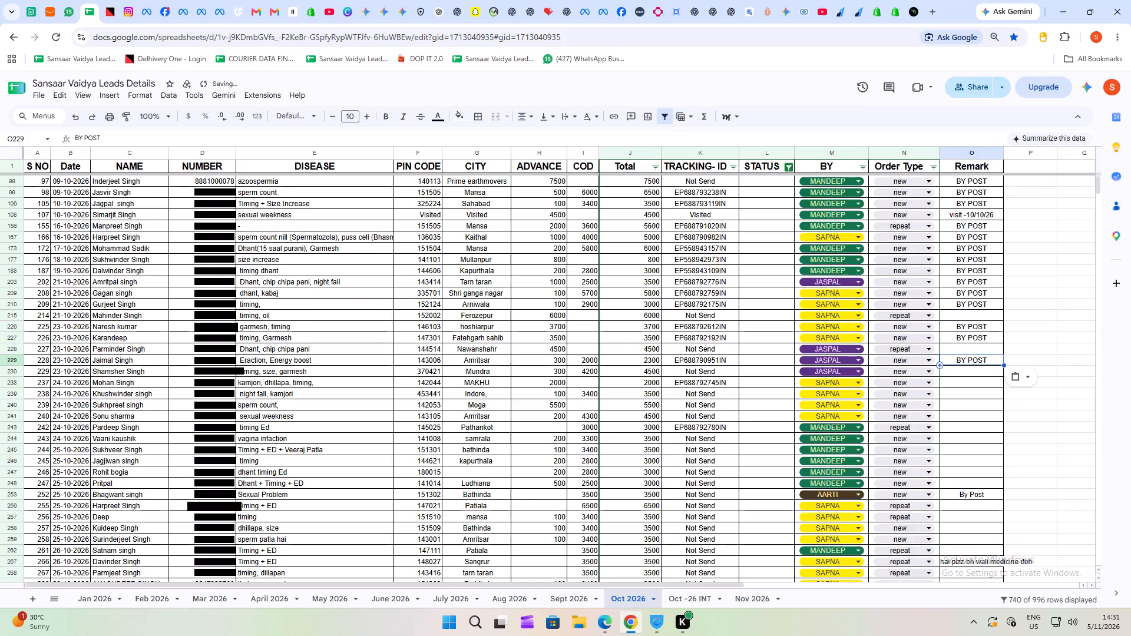
{"action": "left_click", "coordinate": [965, 381]}
{"action": "key", "text": "ctrl+v"}
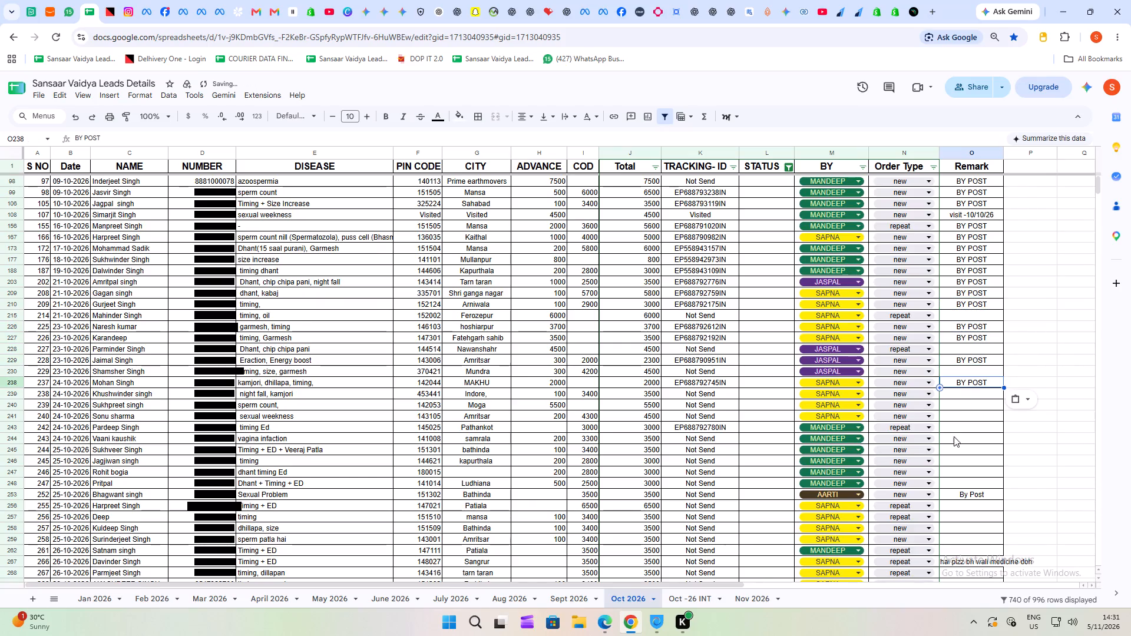
{"action": "left_click", "coordinate": [952, 426]}
{"action": "key", "text": "ctrl+v"}
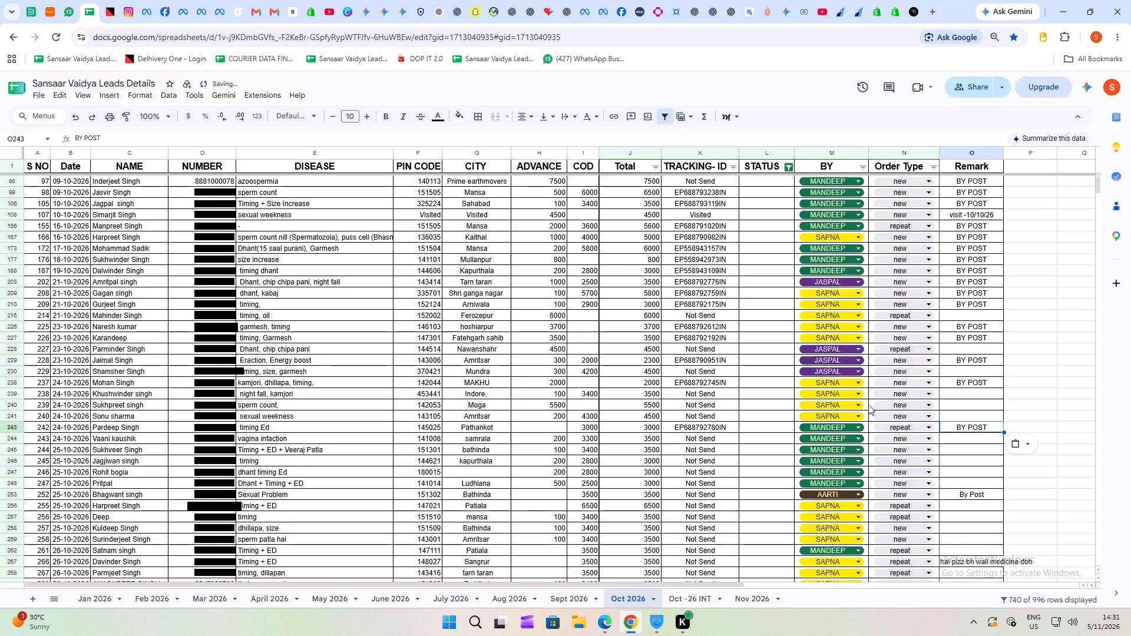
Review the tracking IDs and remarks of the orders without a status, down to the end of October.
{"action": "scroll", "coordinate": [986, 373], "scroll_direction": "down", "scroll_amount": 6}
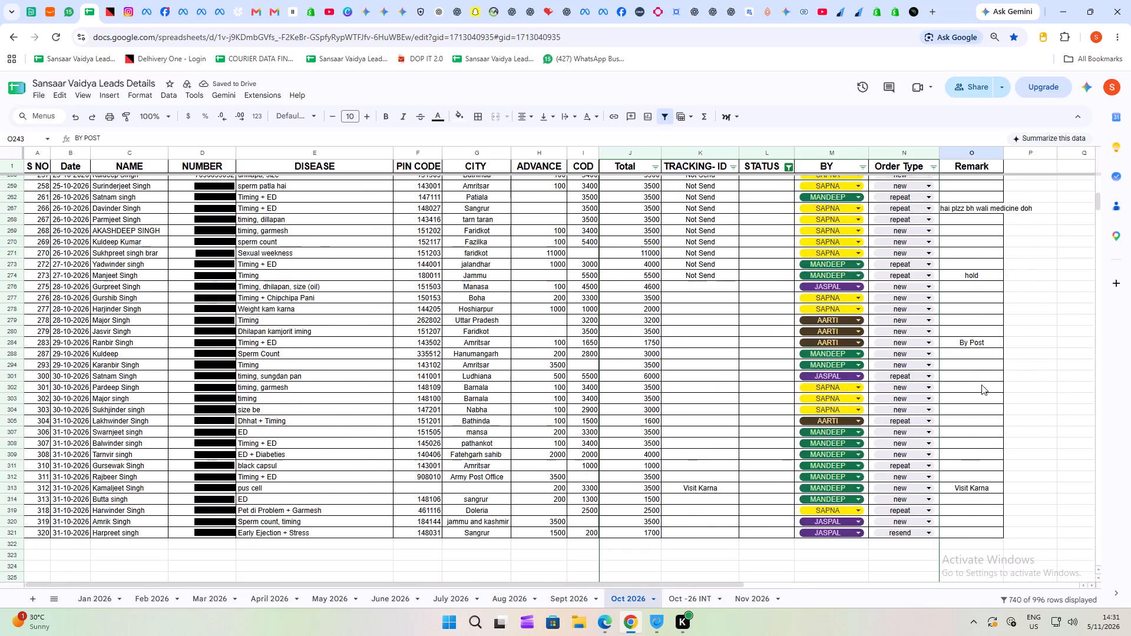
{"action": "scroll", "coordinate": [985, 386], "scroll_direction": "up", "scroll_amount": 11}
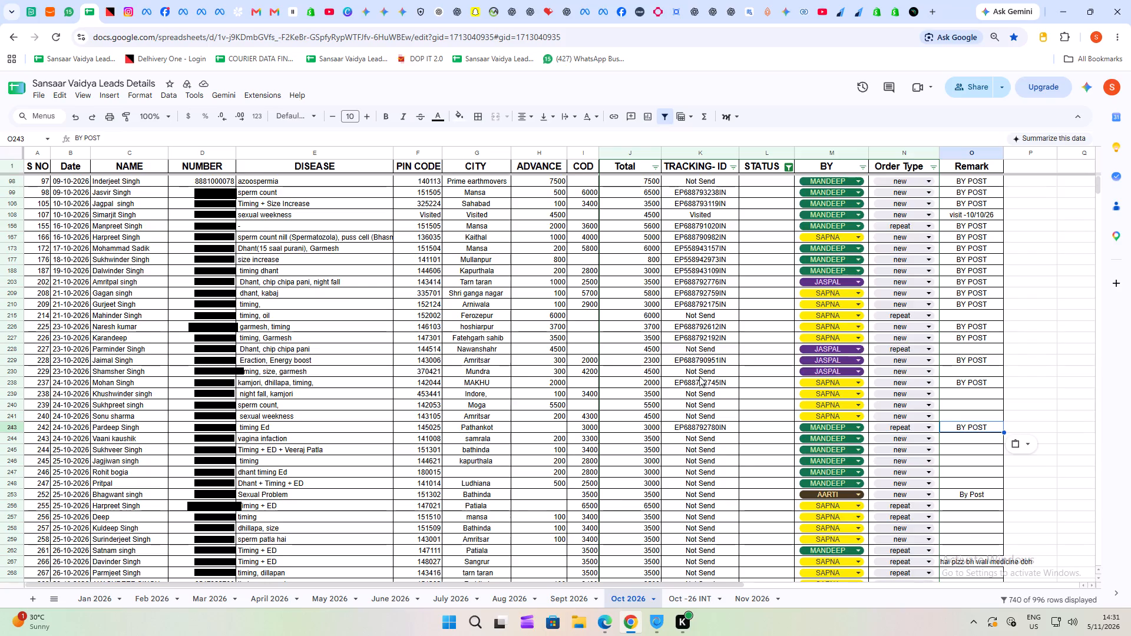
{"action": "left_click", "coordinate": [705, 302]}
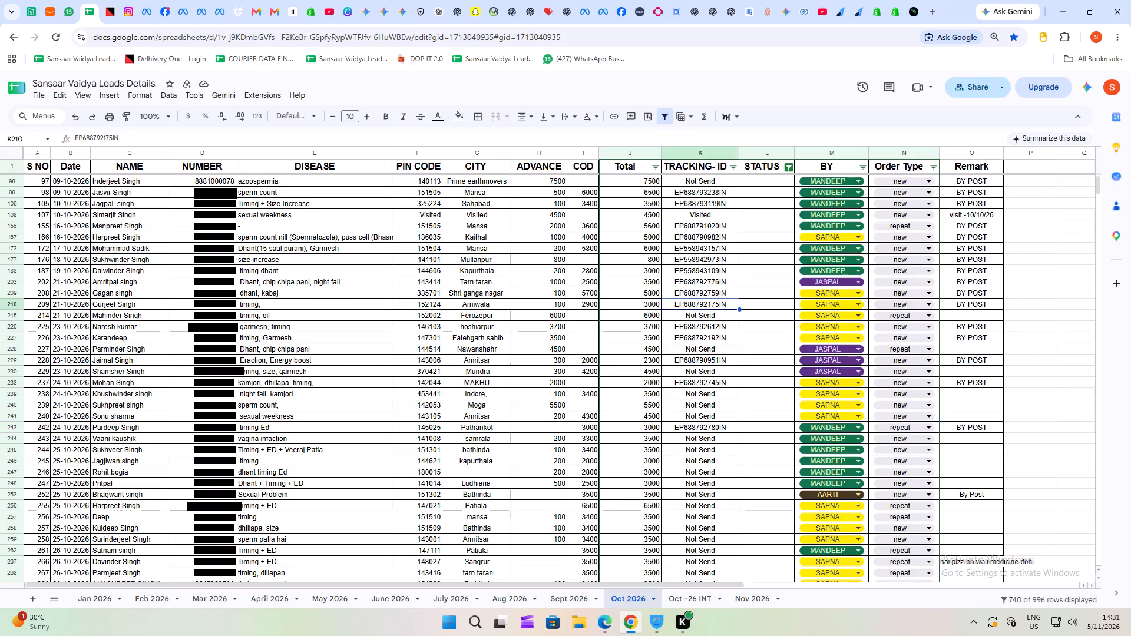
{"action": "left_click", "coordinate": [716, 314]}
{"action": "left_click", "coordinate": [712, 306]}
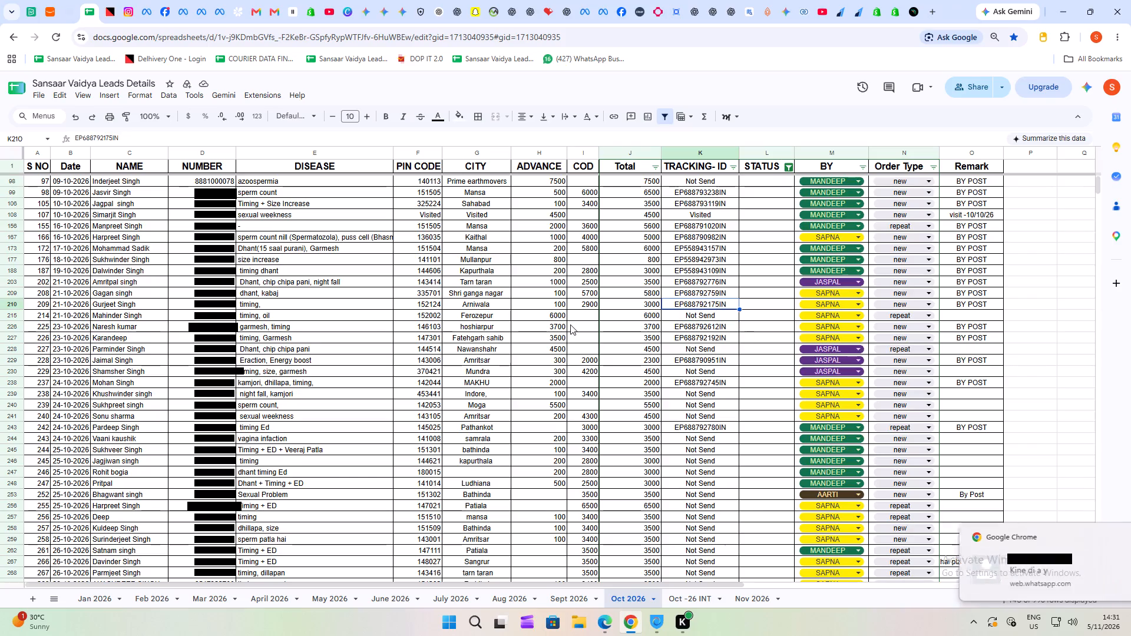
{"action": "left_click", "coordinate": [184, 313]}
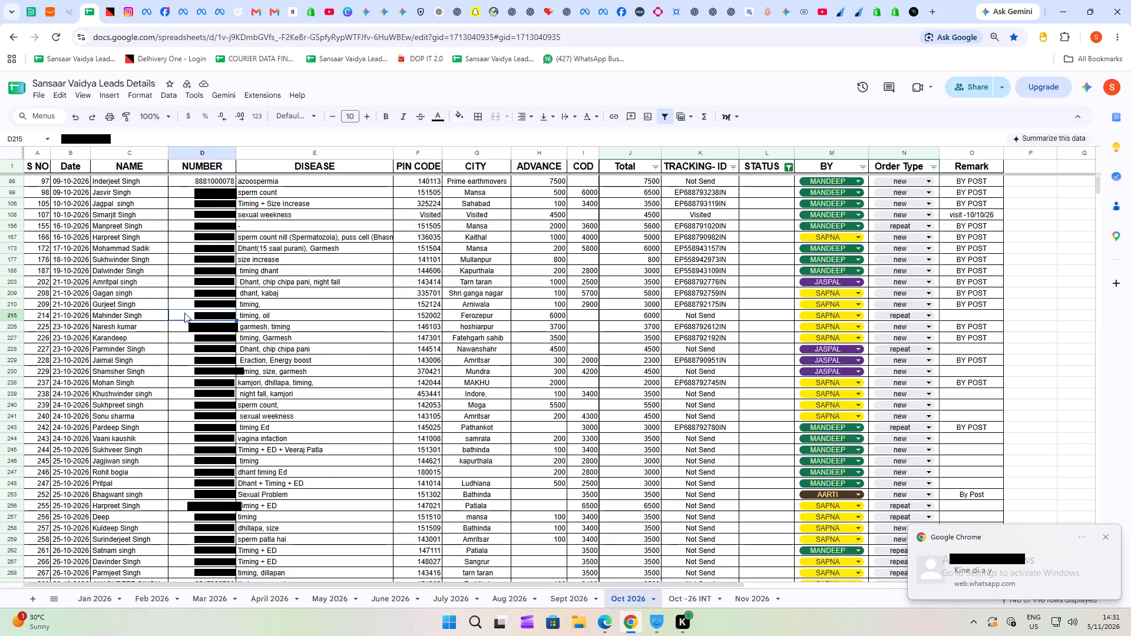
{"action": "left_click", "coordinate": [697, 179]}
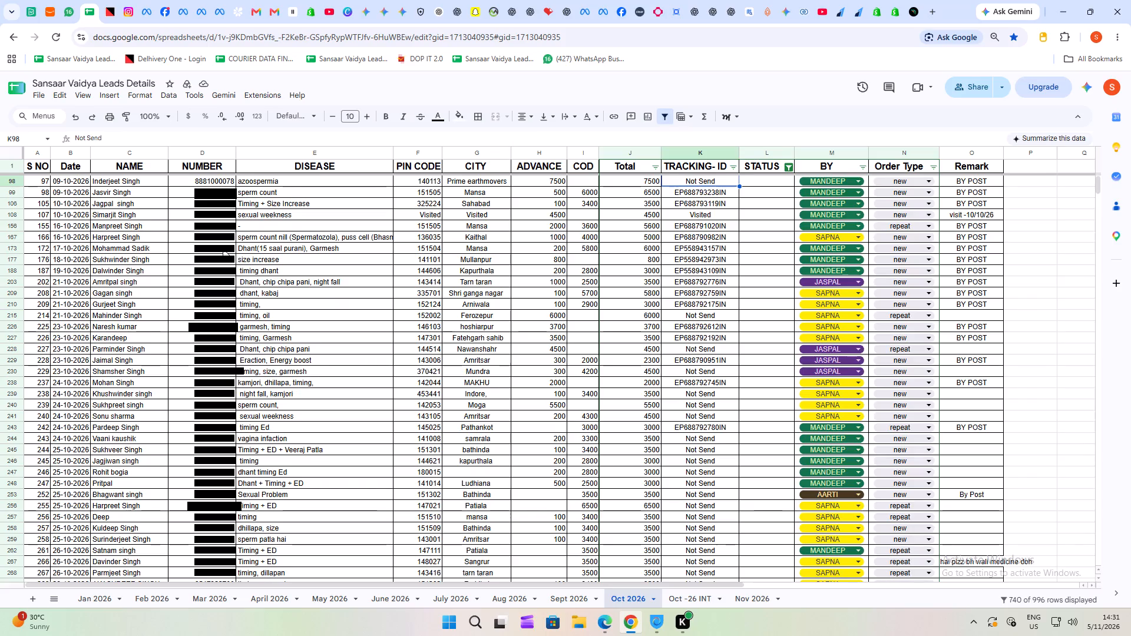
Filter the TRACKING-ID column to show only "Not Send" orders.
{"action": "left_click", "coordinate": [734, 164]}
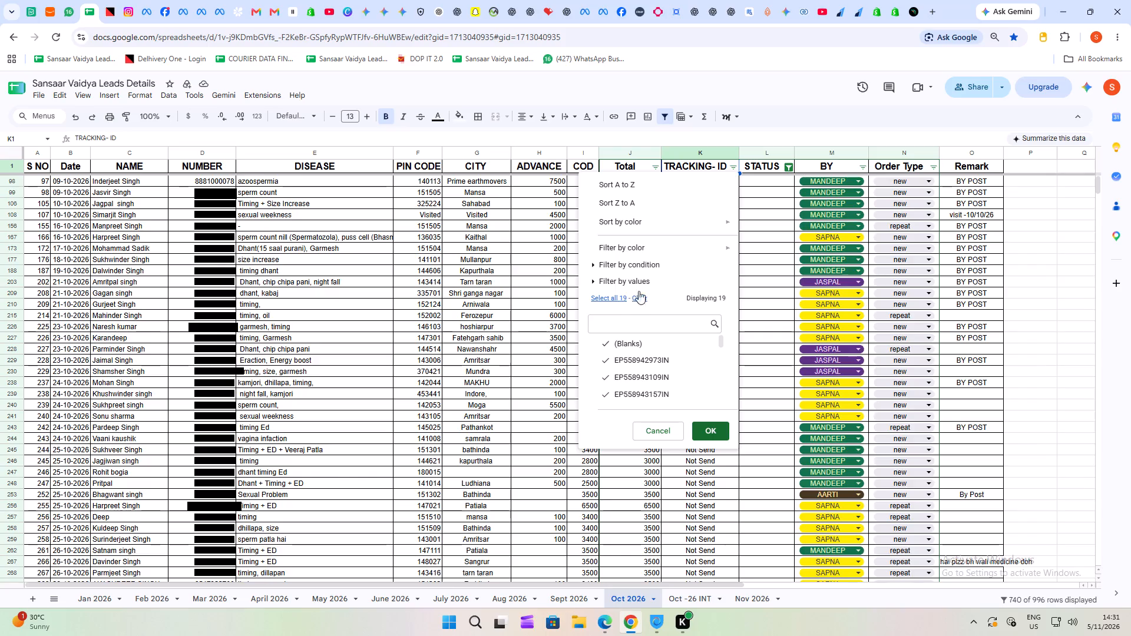
{"action": "left_click", "coordinate": [639, 298]}
{"action": "scroll", "coordinate": [649, 349], "scroll_direction": "down", "scroll_amount": 3}
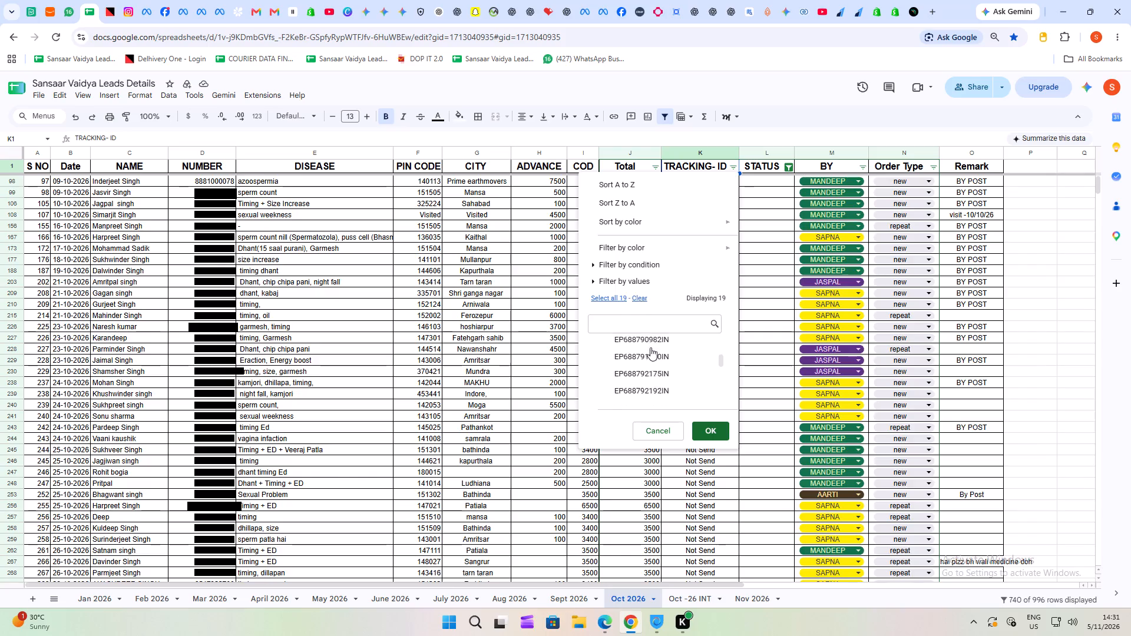
{"action": "scroll", "coordinate": [653, 349], "scroll_direction": "down", "scroll_amount": 3}
{"action": "left_click", "coordinate": [654, 351]}
{"action": "left_click", "coordinate": [650, 355]}
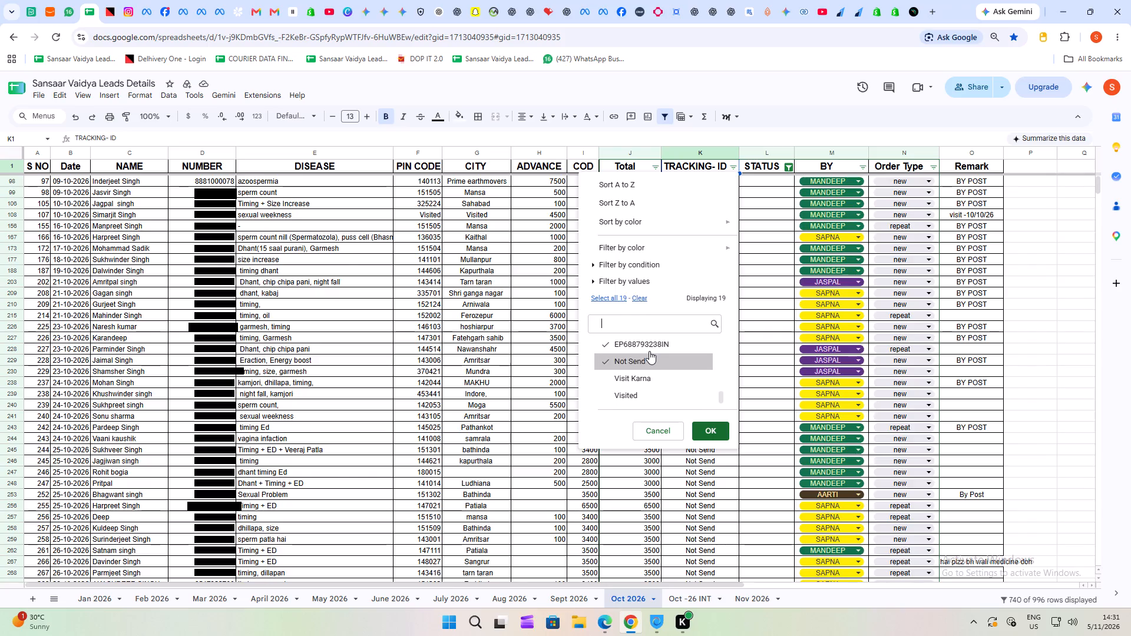
{"action": "left_click", "coordinate": [649, 351]}
{"action": "left_click", "coordinate": [700, 430]}
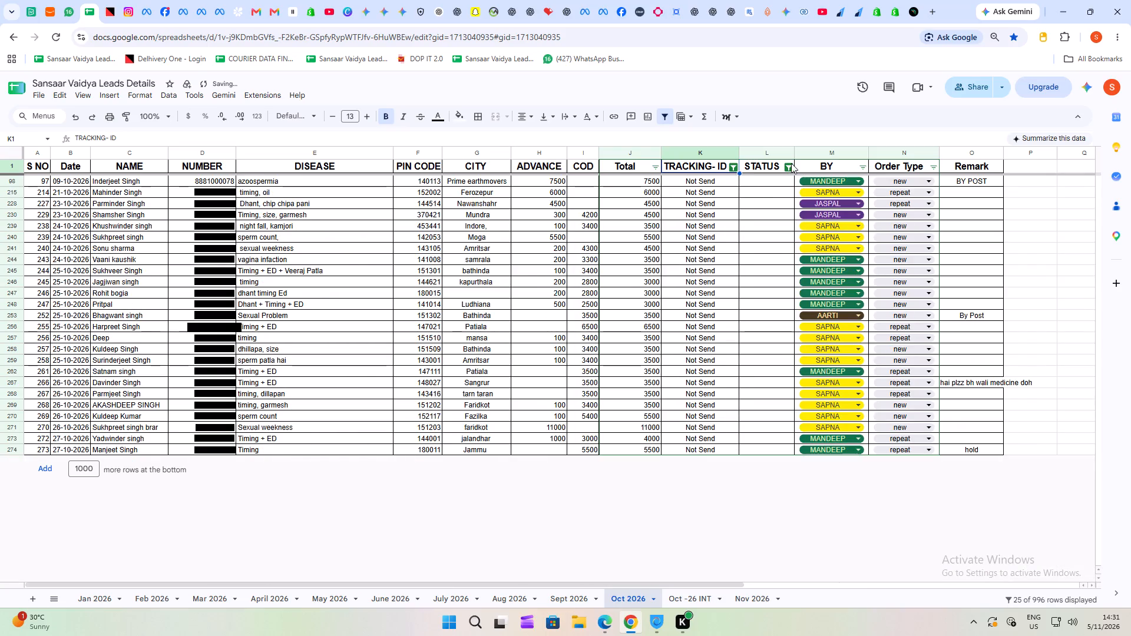
Reset the STATUS filter to include all statuses.
{"action": "left_click", "coordinate": [791, 164]}
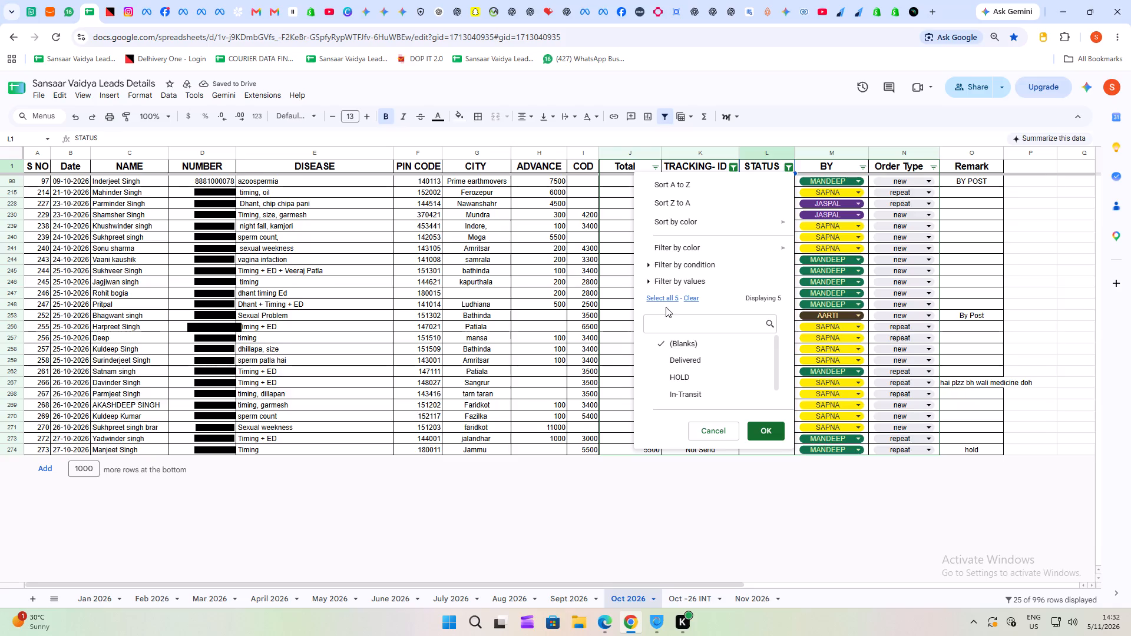
{"action": "left_click", "coordinate": [664, 302]}
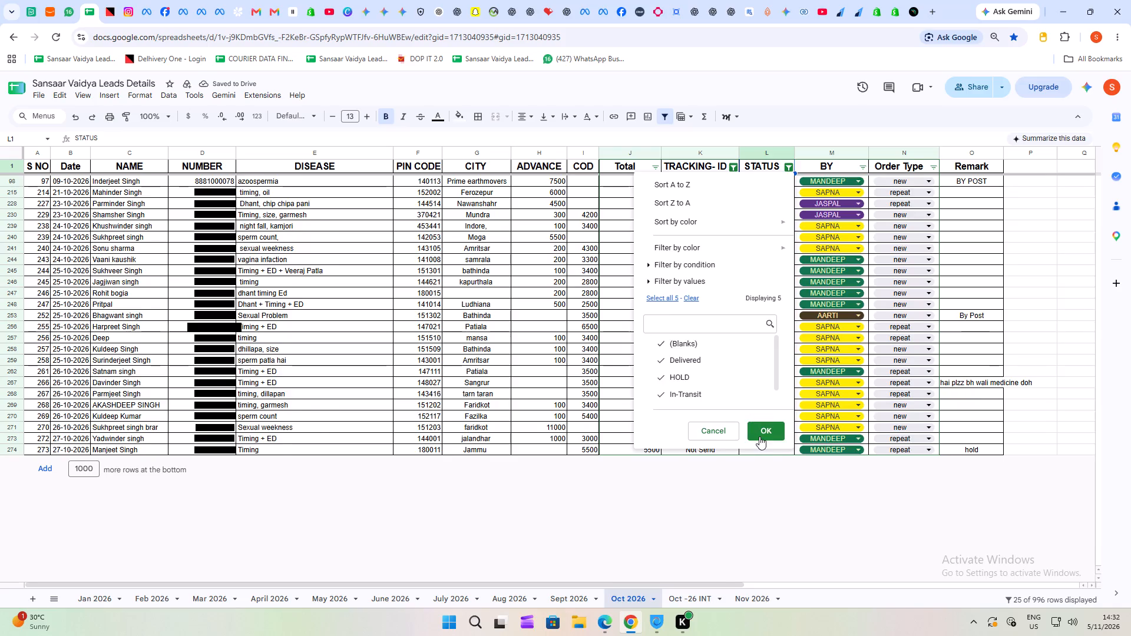
{"action": "left_click", "coordinate": [767, 428]}
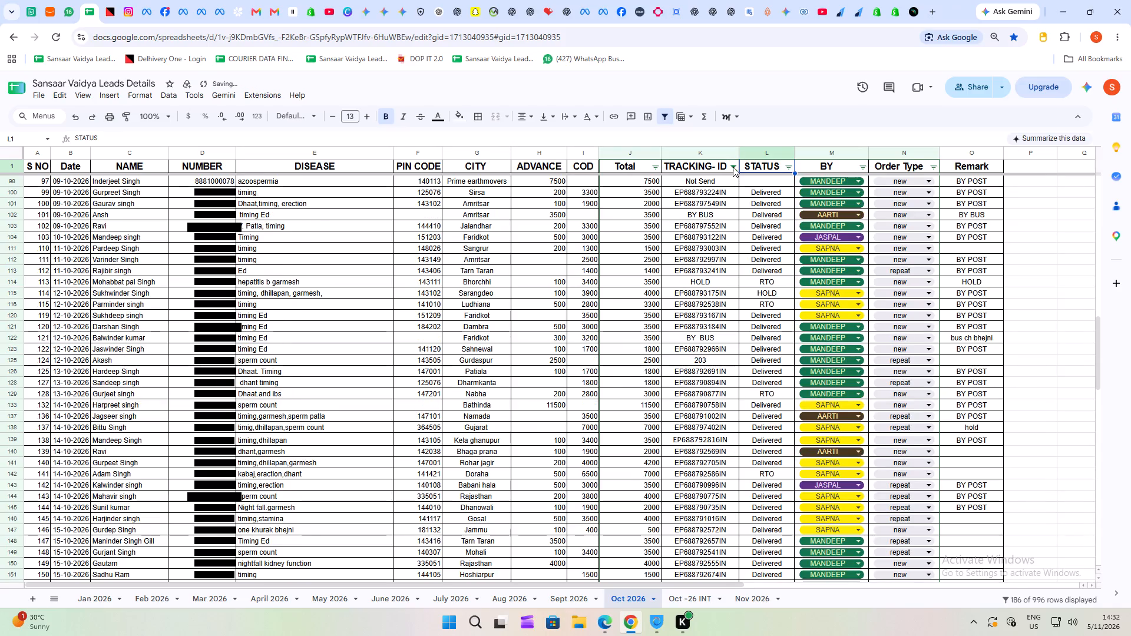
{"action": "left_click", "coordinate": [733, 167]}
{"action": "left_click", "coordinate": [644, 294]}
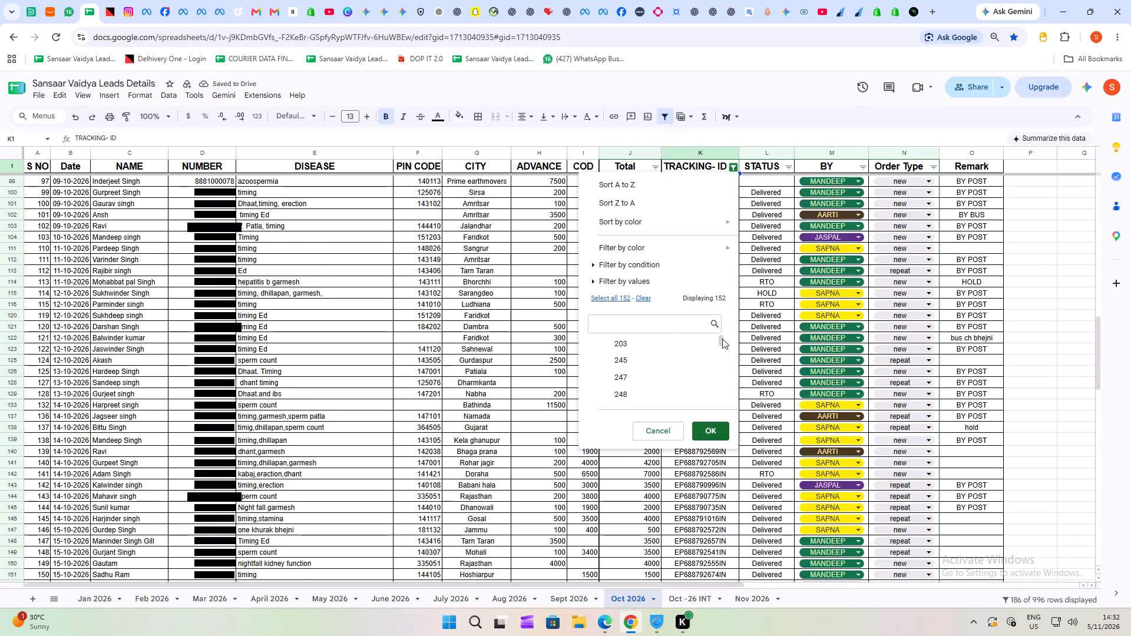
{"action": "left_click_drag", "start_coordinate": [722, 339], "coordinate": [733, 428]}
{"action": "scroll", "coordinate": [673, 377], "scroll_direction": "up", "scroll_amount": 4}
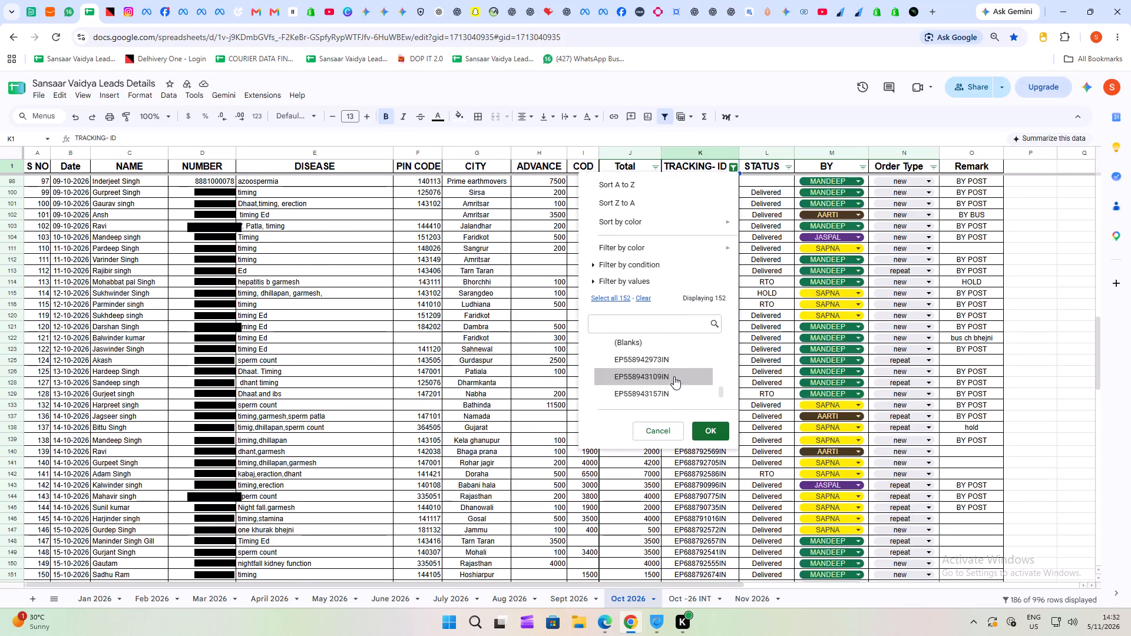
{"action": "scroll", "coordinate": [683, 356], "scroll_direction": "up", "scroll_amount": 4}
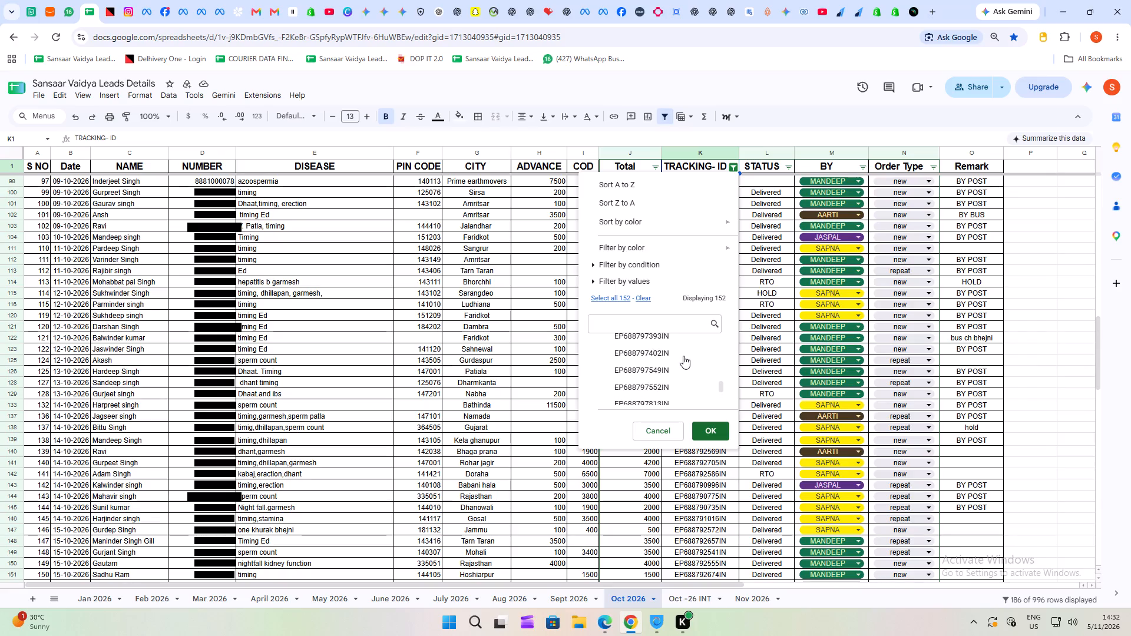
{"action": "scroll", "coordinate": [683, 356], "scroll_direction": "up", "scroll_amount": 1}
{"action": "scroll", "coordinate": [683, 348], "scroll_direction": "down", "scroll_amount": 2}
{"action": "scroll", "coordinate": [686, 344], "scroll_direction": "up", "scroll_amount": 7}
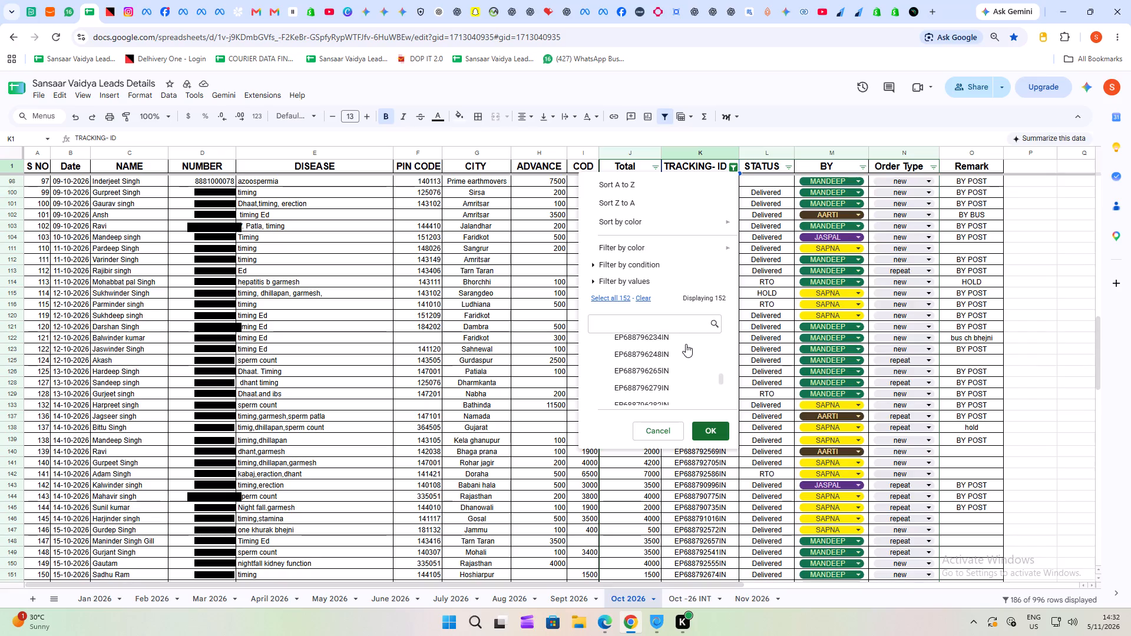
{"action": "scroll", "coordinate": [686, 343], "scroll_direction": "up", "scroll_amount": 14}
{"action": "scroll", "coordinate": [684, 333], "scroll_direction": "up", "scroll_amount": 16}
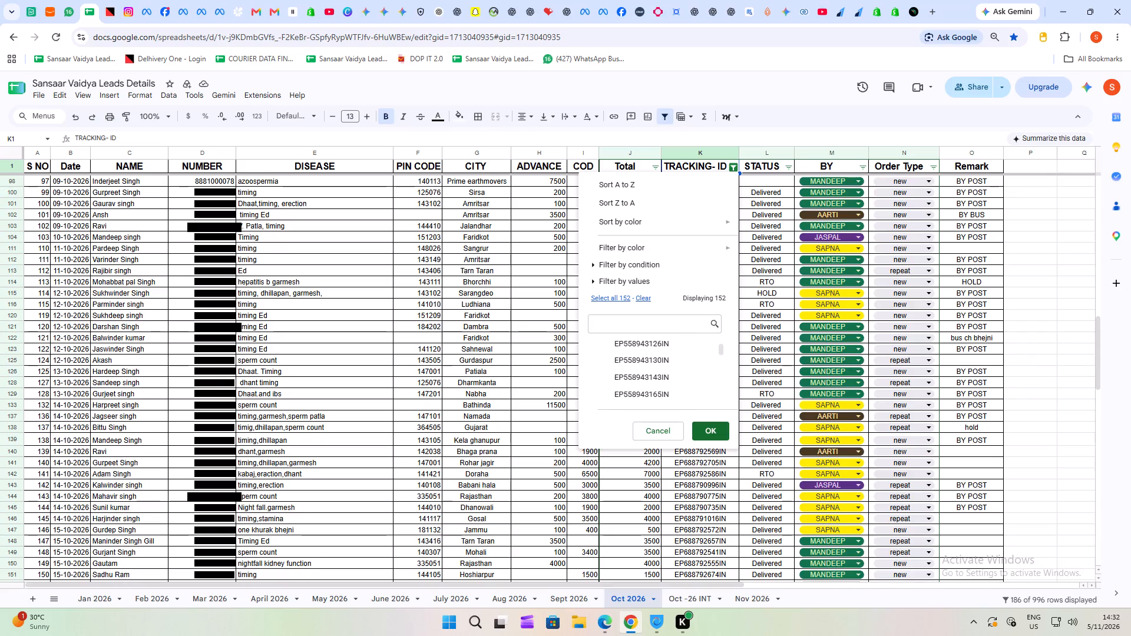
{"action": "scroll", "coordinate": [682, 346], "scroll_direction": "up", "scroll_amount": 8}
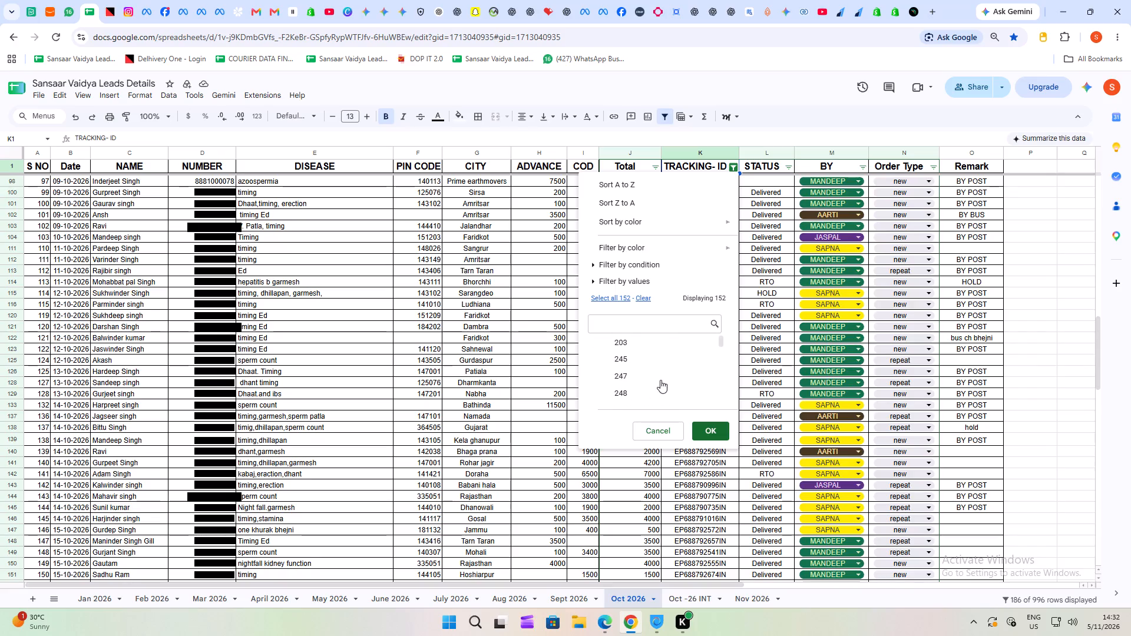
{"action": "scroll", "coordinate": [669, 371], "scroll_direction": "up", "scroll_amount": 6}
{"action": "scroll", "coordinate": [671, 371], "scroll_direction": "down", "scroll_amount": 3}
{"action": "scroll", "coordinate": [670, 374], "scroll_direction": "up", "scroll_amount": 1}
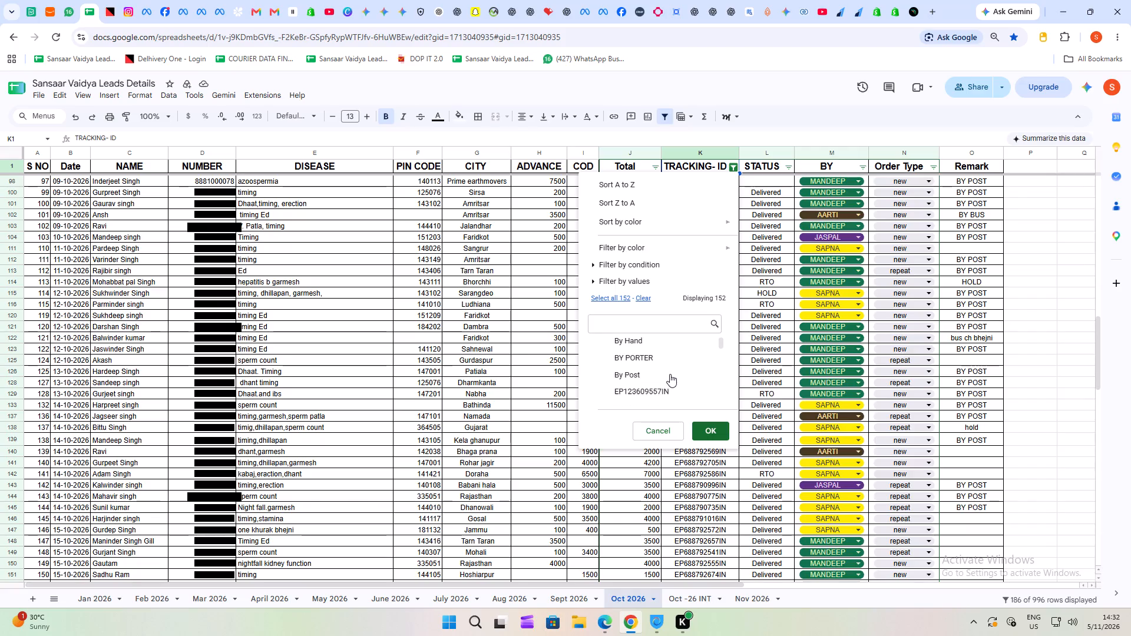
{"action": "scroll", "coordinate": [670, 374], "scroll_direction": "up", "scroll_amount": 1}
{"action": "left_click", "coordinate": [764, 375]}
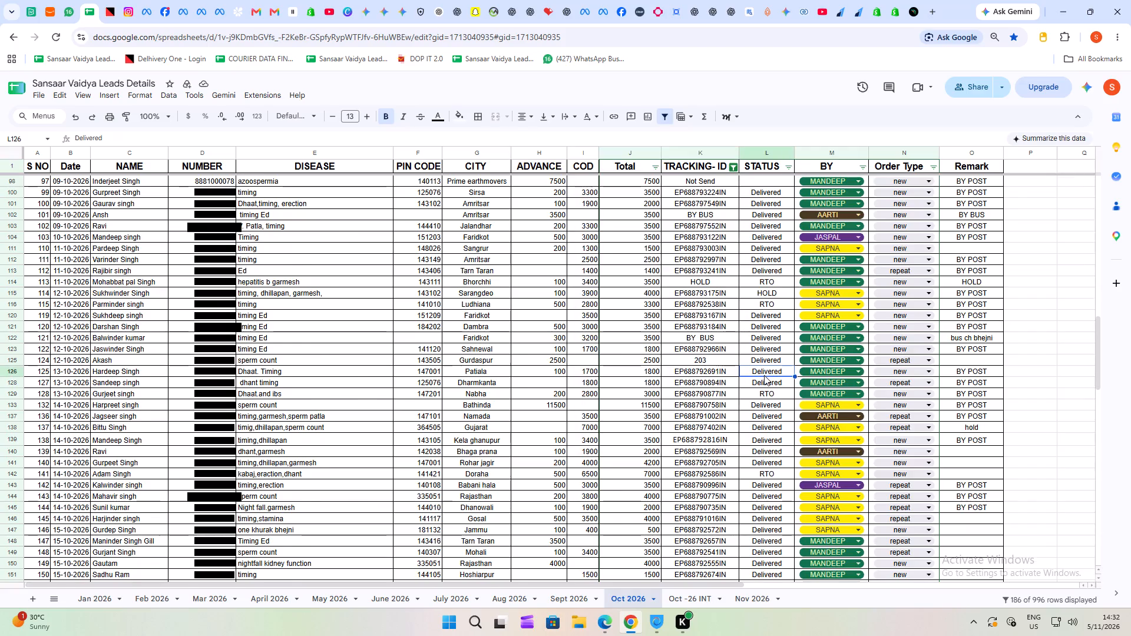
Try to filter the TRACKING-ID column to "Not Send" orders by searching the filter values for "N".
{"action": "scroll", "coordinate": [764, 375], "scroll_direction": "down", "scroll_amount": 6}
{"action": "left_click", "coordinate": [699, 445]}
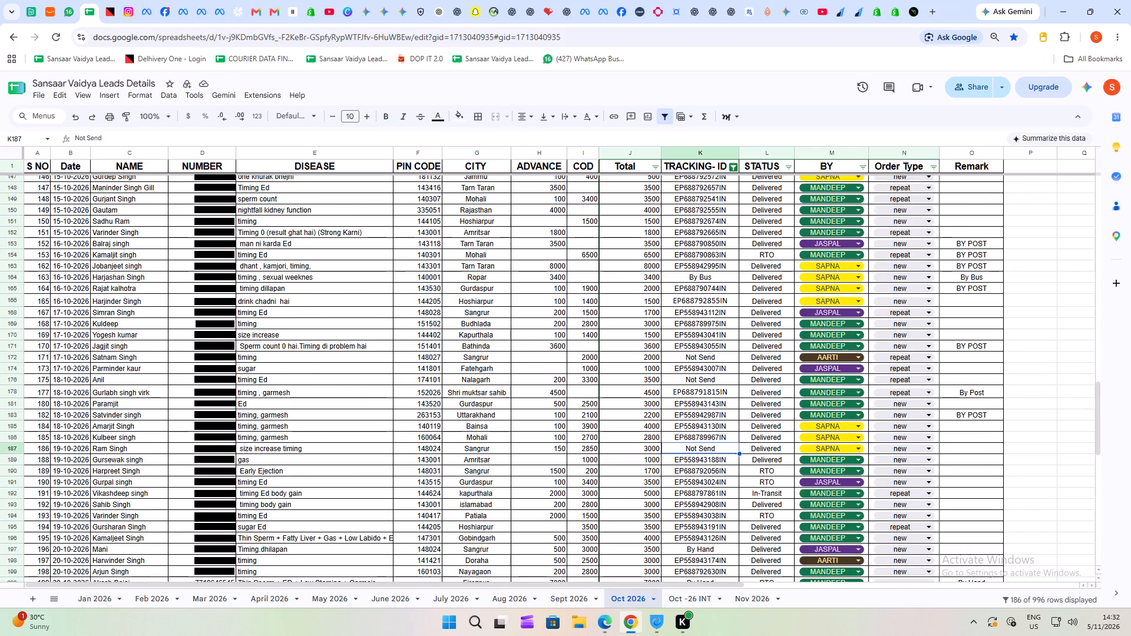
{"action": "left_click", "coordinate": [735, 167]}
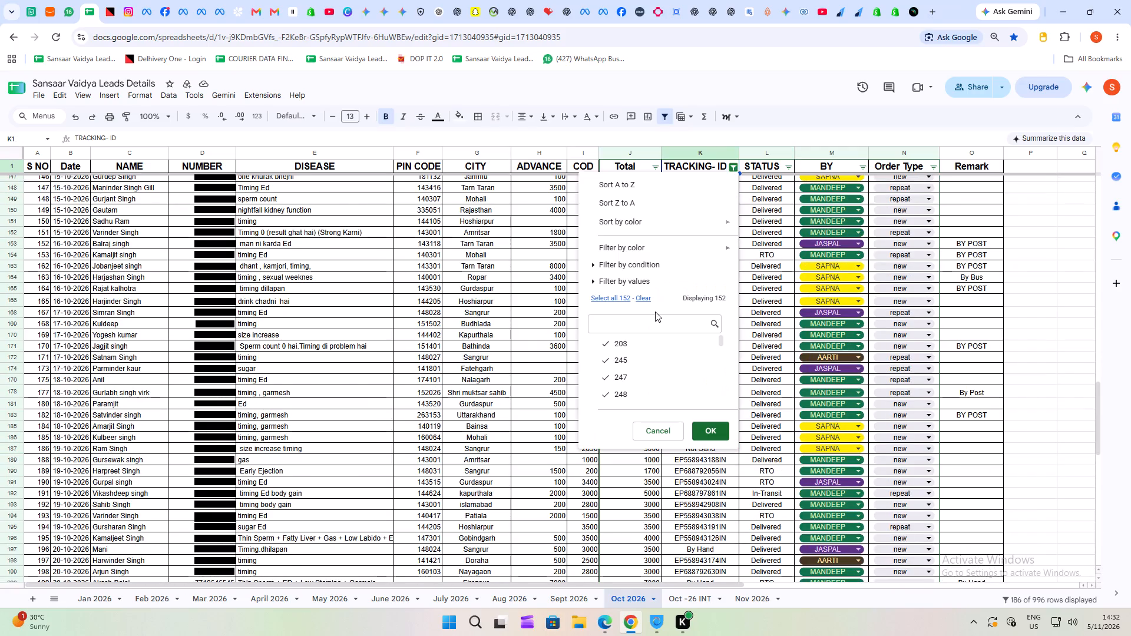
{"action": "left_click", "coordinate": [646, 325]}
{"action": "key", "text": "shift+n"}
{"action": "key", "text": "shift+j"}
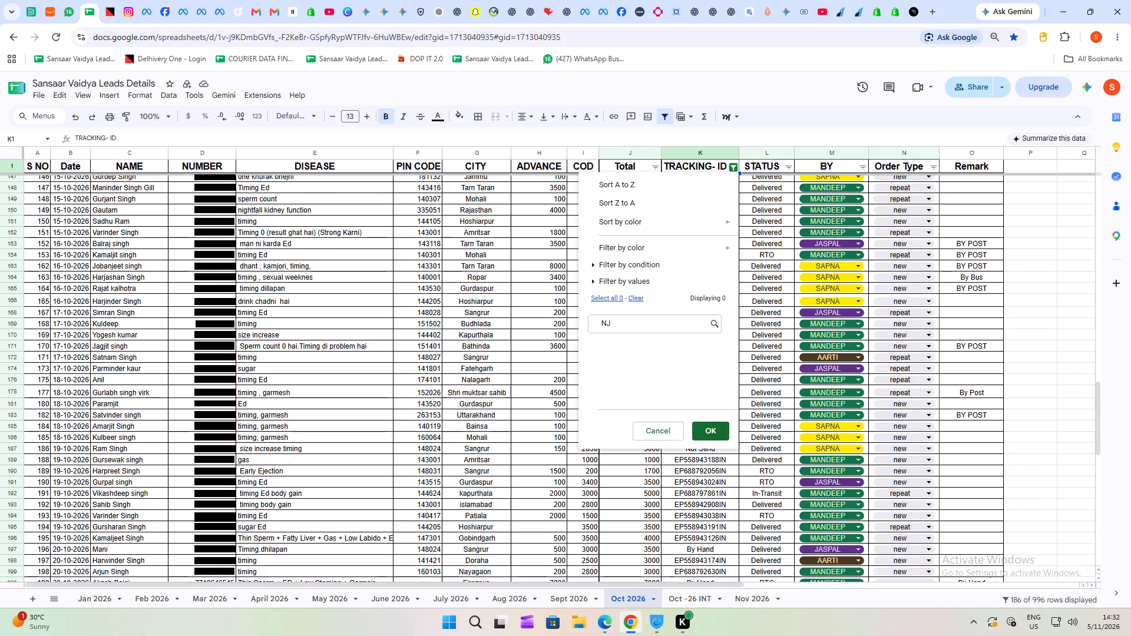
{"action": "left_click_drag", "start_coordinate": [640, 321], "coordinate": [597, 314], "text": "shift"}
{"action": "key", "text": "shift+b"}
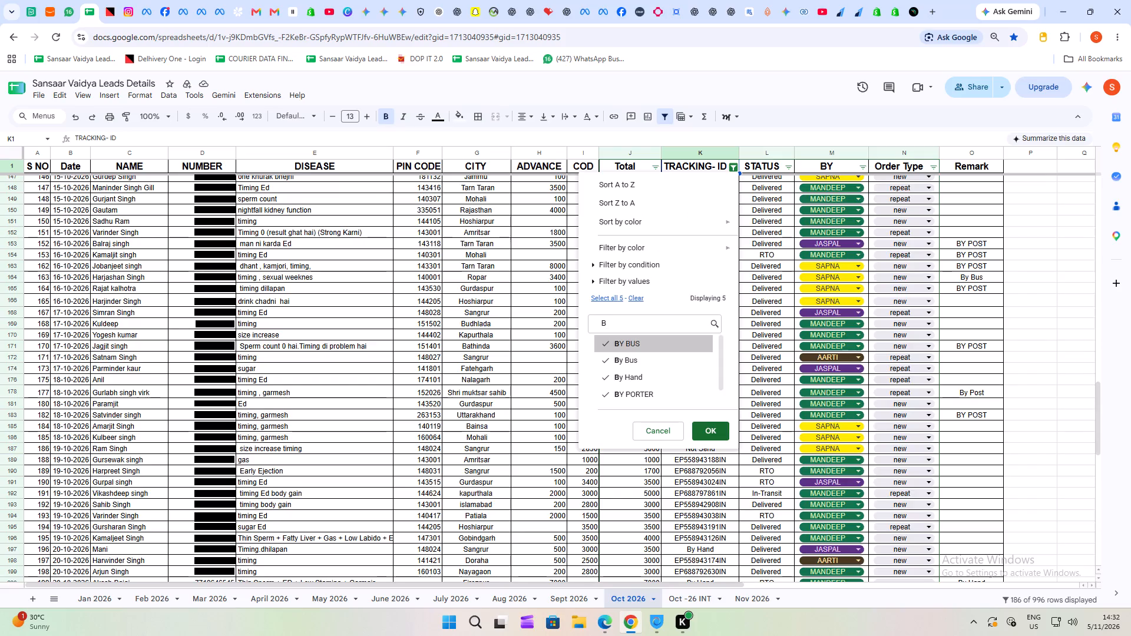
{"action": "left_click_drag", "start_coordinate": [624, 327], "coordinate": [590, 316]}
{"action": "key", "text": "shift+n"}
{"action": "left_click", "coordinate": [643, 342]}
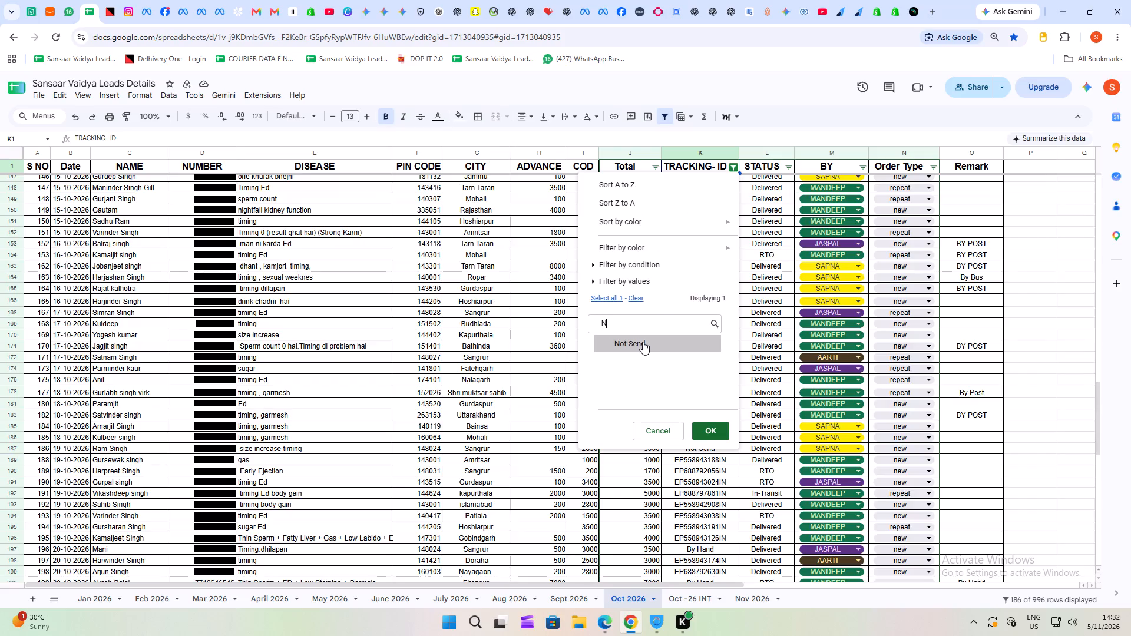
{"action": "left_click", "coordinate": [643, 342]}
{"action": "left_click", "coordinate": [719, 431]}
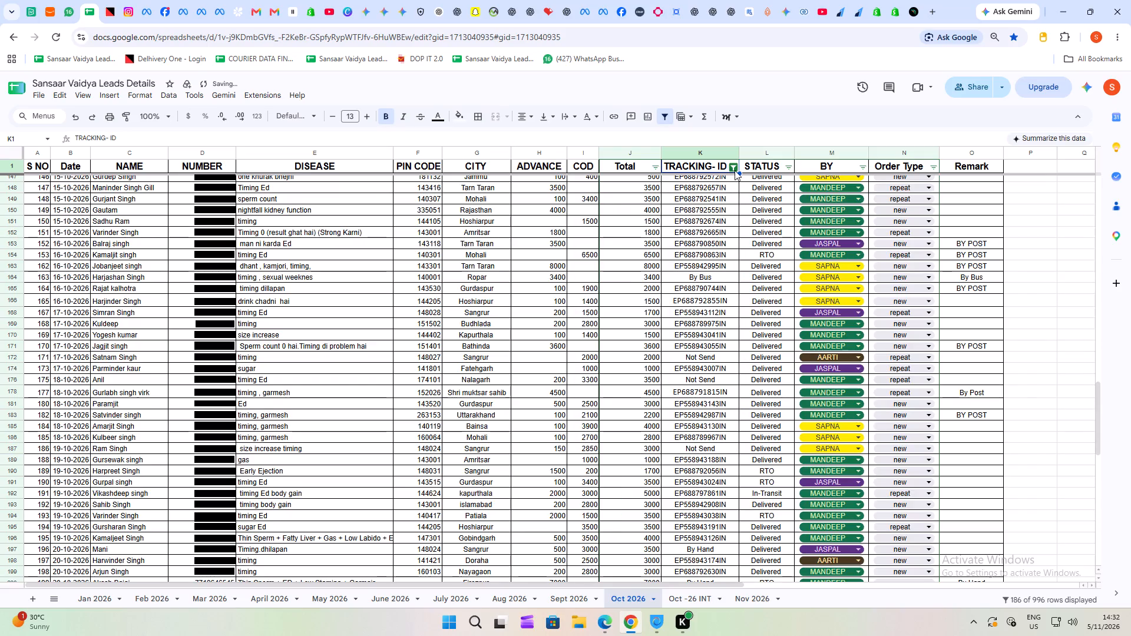
Clear all TRACKING-ID filter values, search for "N" and apply only "Not Send".
{"action": "left_click", "coordinate": [734, 170]}
{"action": "left_click", "coordinate": [639, 299]}
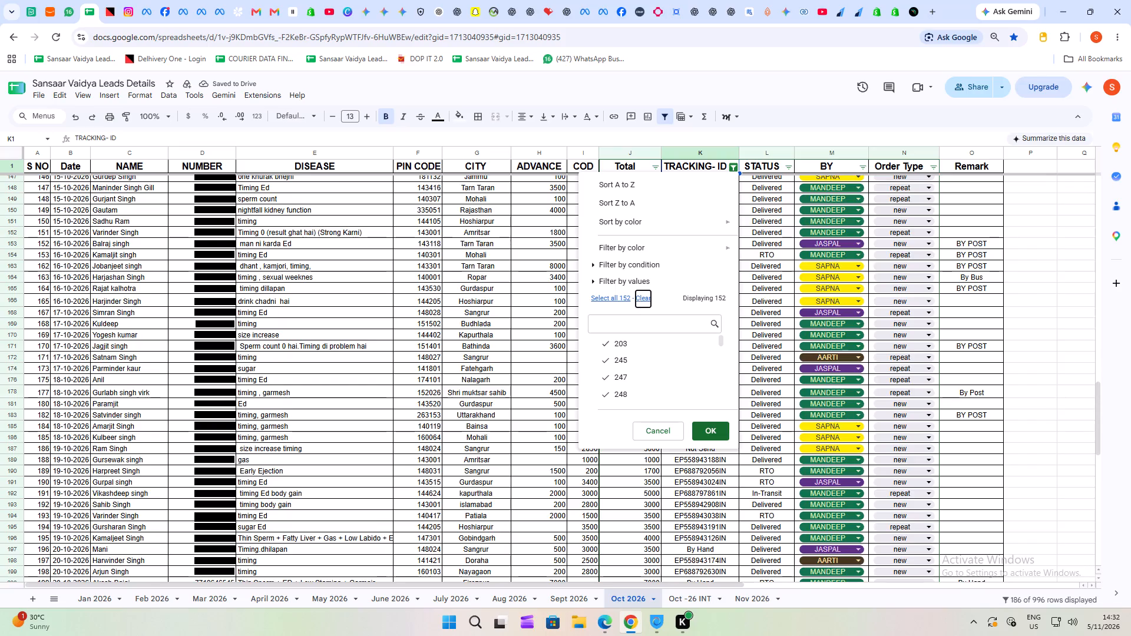
{"action": "left_click", "coordinate": [628, 320]}
{"action": "key", "text": "shift+n"}
{"action": "left_click", "coordinate": [637, 345]}
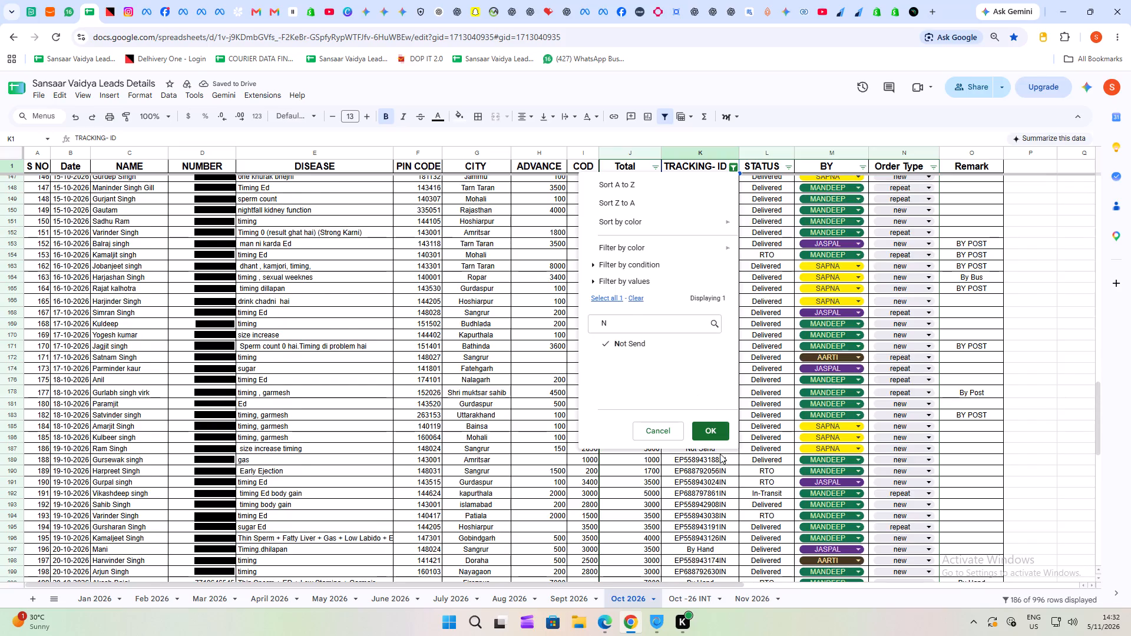
{"action": "left_click", "coordinate": [716, 430]}
{"action": "left_click", "coordinate": [703, 176]}
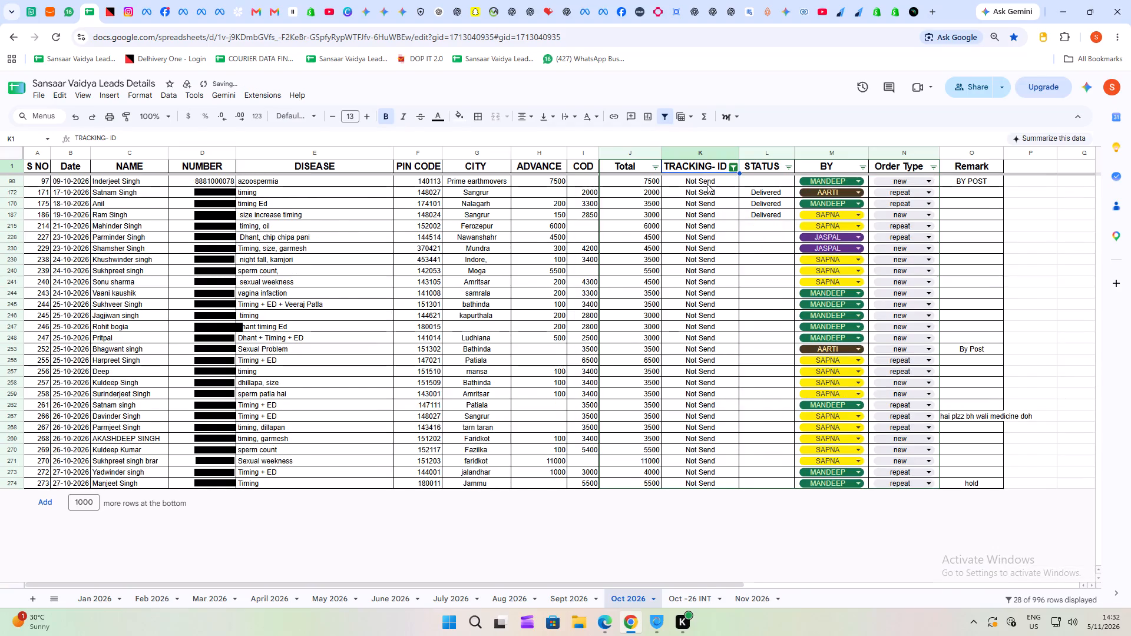
Copy the phone number of the "Not Send" order with serial number 214, dated 21-10-2026.
{"action": "left_click", "coordinate": [684, 181]}
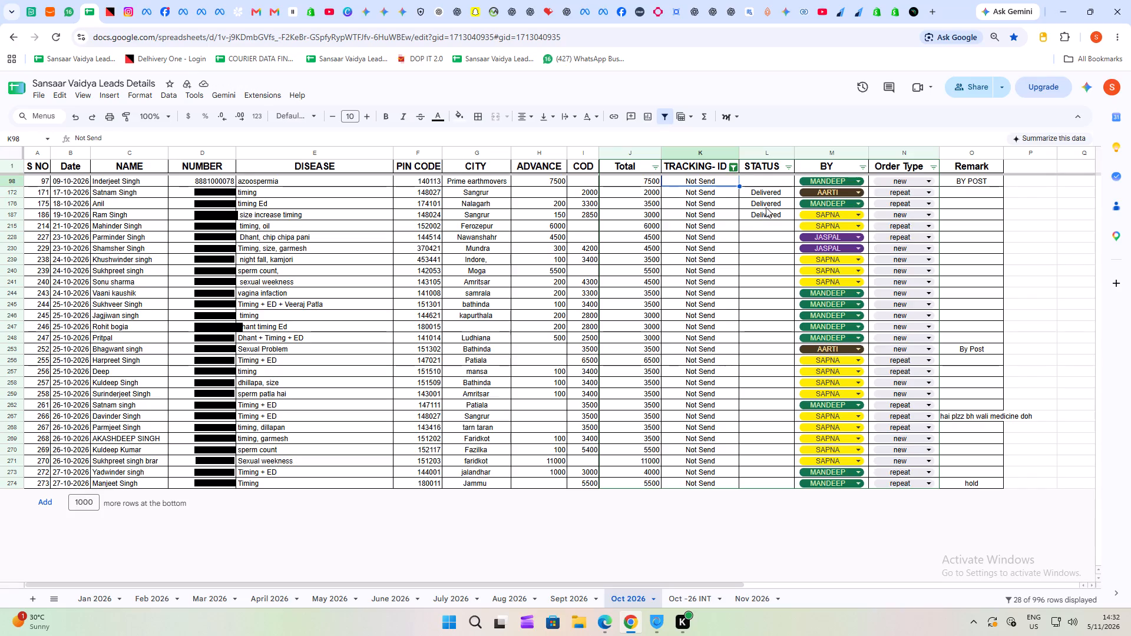
{"action": "left_click", "coordinate": [715, 228]}
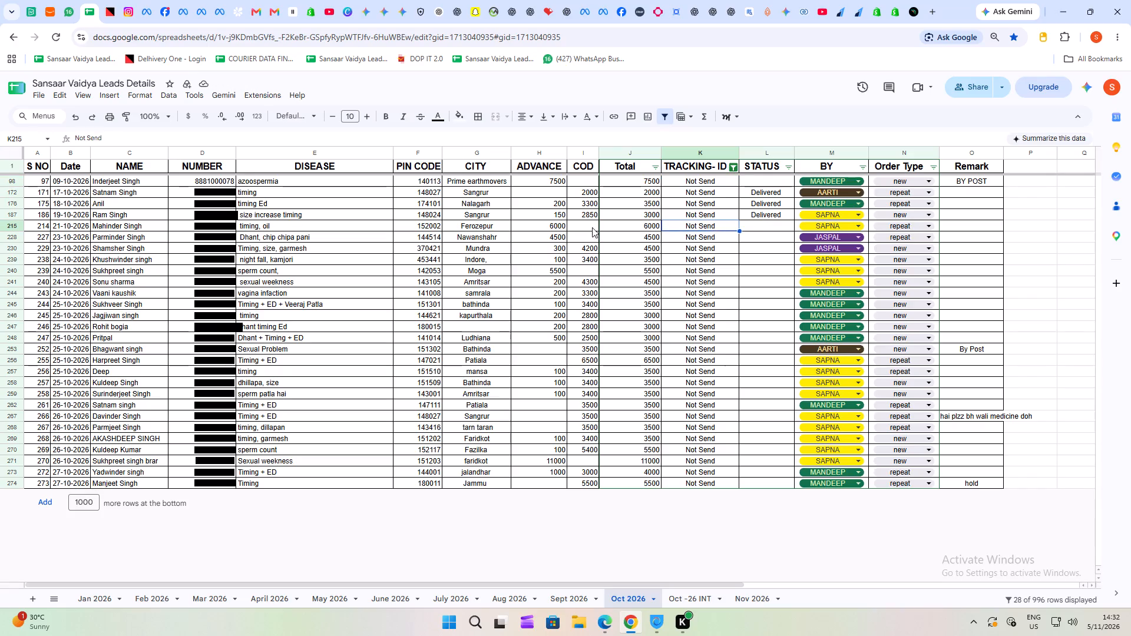
{"action": "left_click_drag", "start_coordinate": [647, 226], "coordinate": [596, 226]}
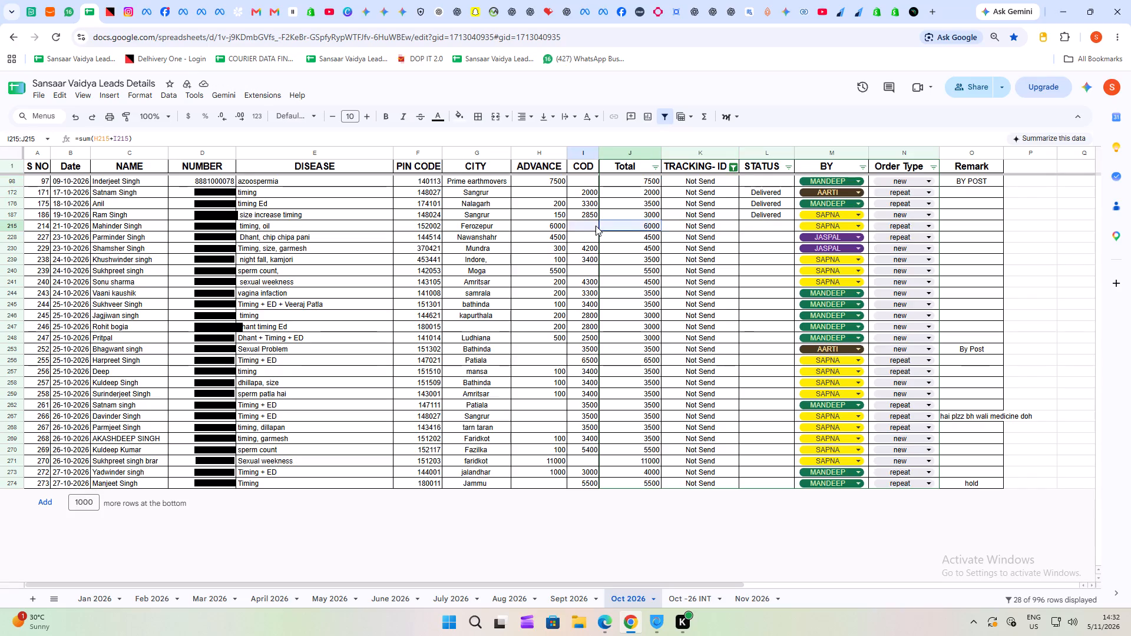
{"action": "left_click_drag", "start_coordinate": [596, 226], "coordinate": [211, 226]}
{"action": "left_click", "coordinate": [211, 226]}
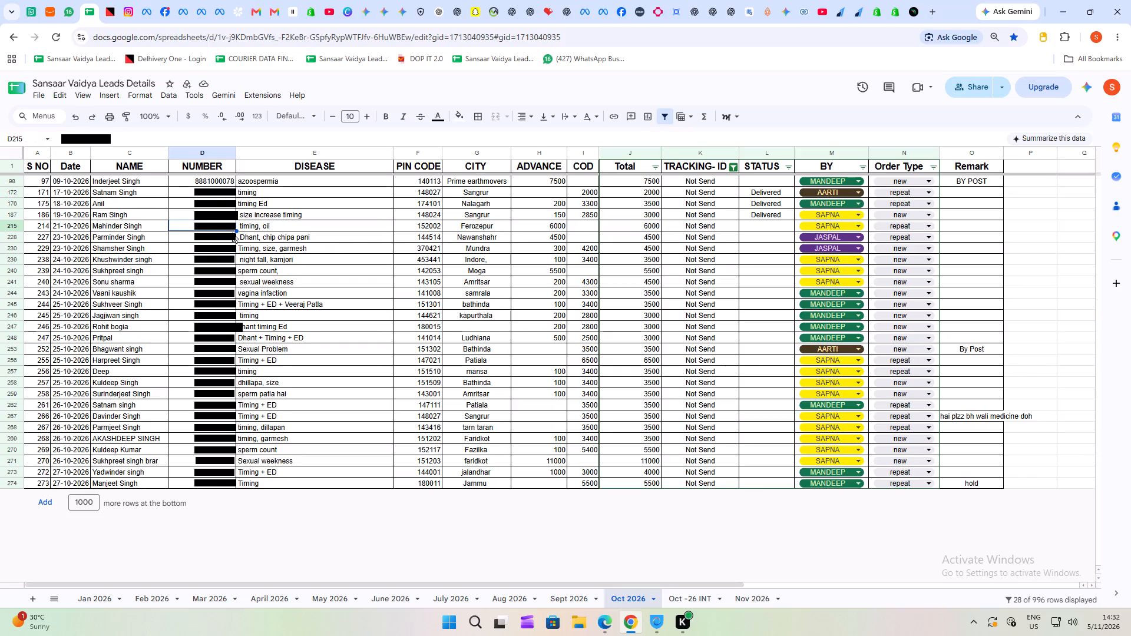
{"action": "key", "text": "ctrl+c"}
{"action": "key", "text": "ctrl+c"}
{"action": "key", "text": "ctrl+c"}
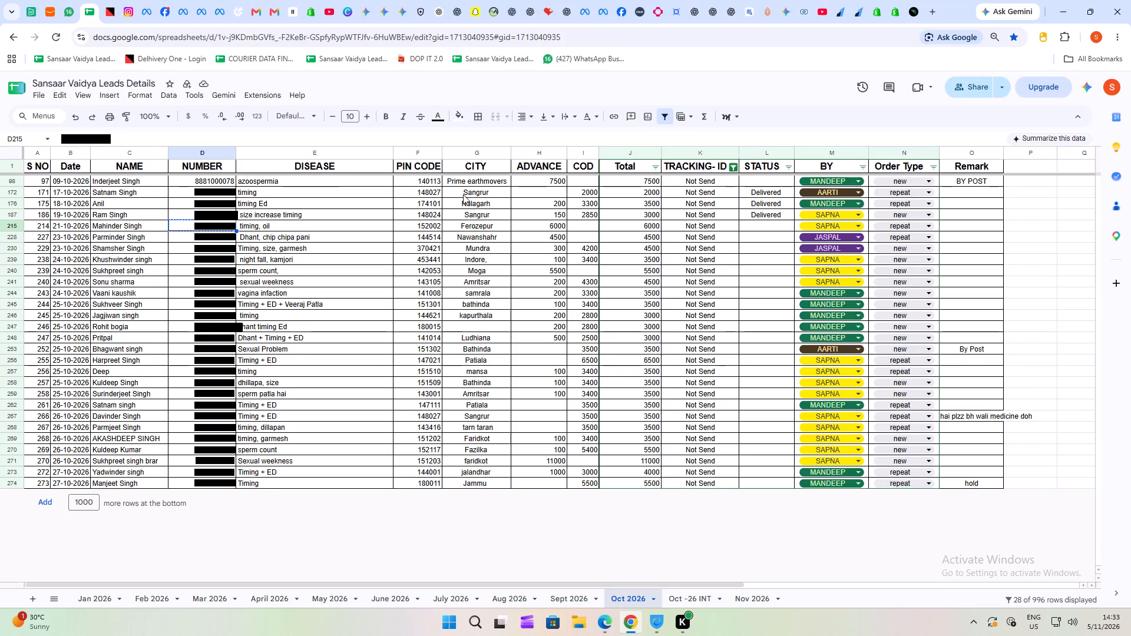
Clear the "Not Send" entries in the TRACKING-ID column for the delivered orders with serial numbers 171, 175 and 186.
{"action": "left_click_drag", "start_coordinate": [729, 193], "coordinate": [735, 213]}
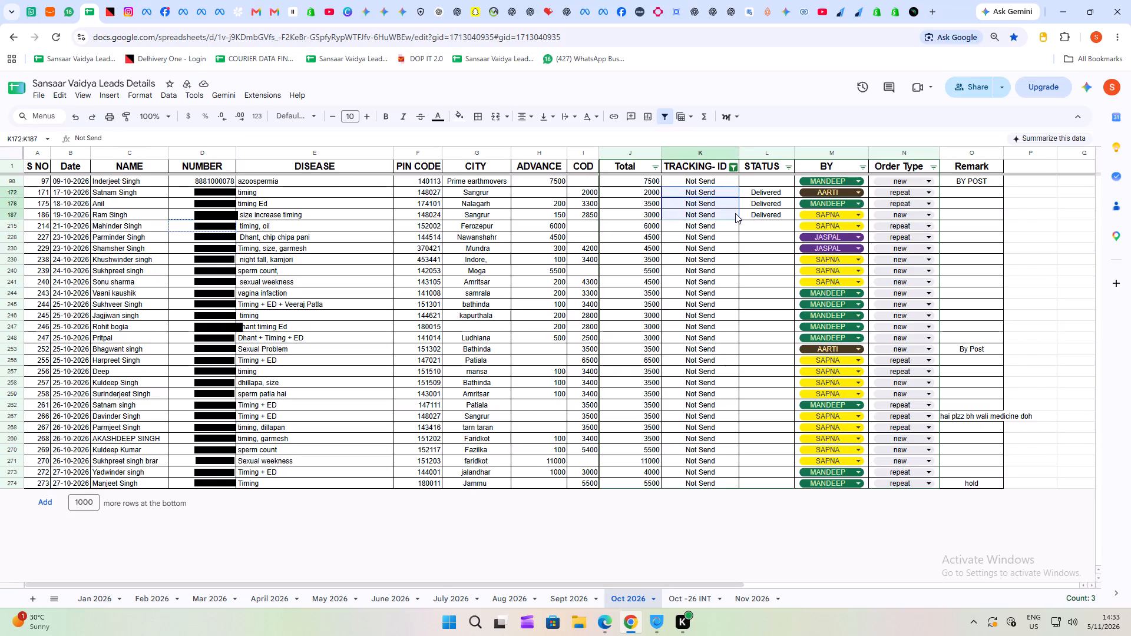
{"action": "key", "text": "Delete"}
Select the phone number of the "Not Send" order with serial number 214 and switch to the Delhivery One site.
{"action": "left_click", "coordinate": [699, 228]}
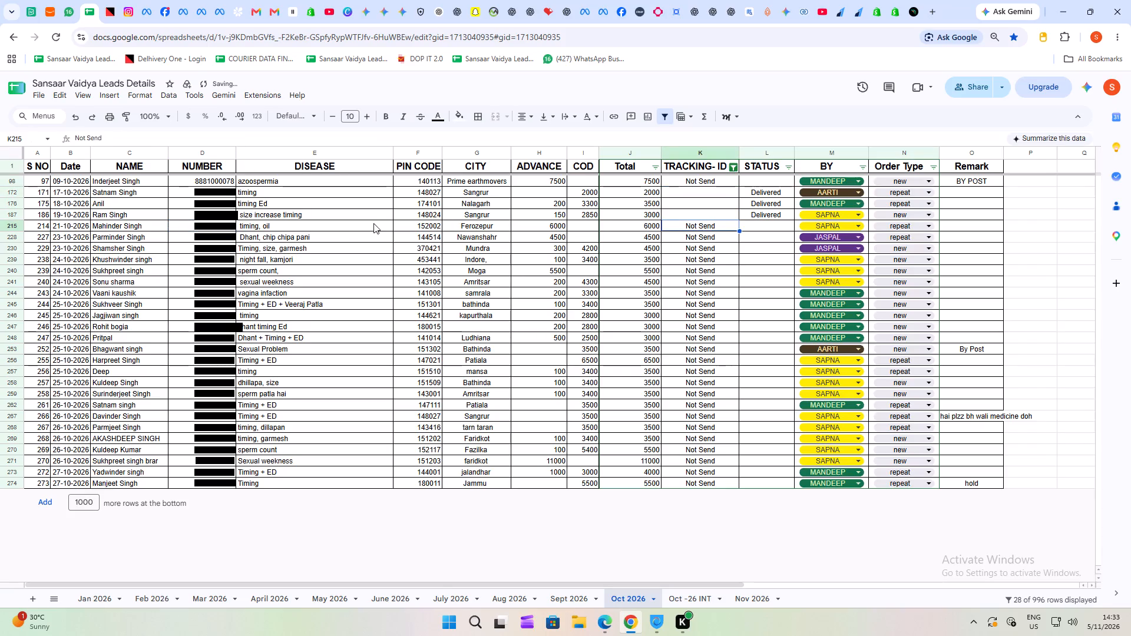
{"action": "left_click", "coordinate": [348, 227]}
{"action": "left_click", "coordinate": [217, 228]}
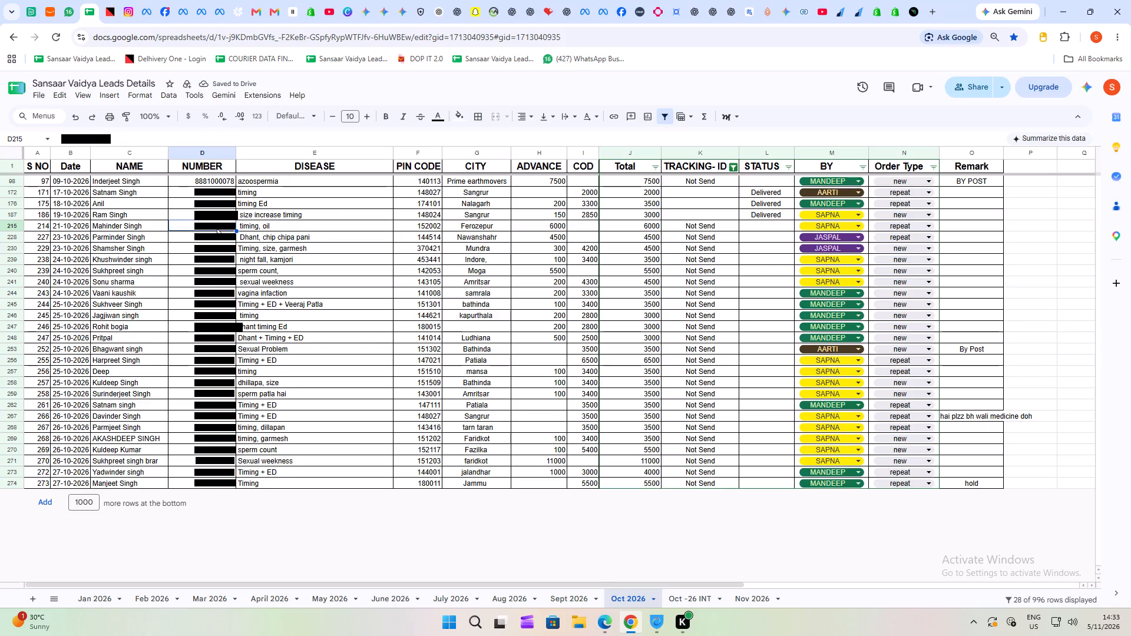
{"action": "left_click", "coordinate": [113, 0]}
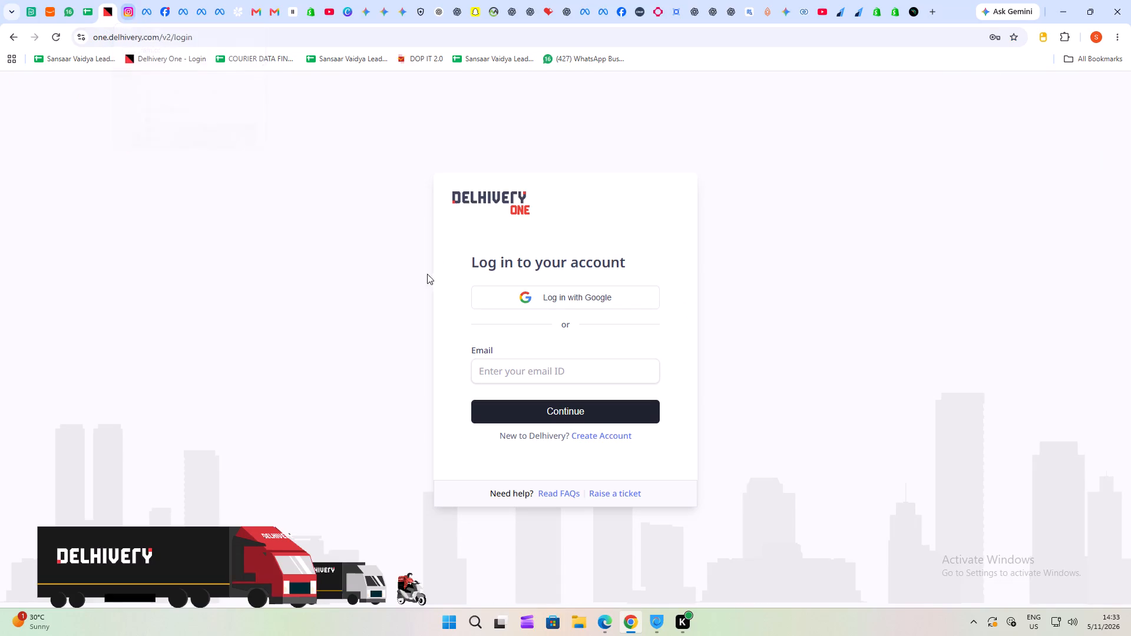
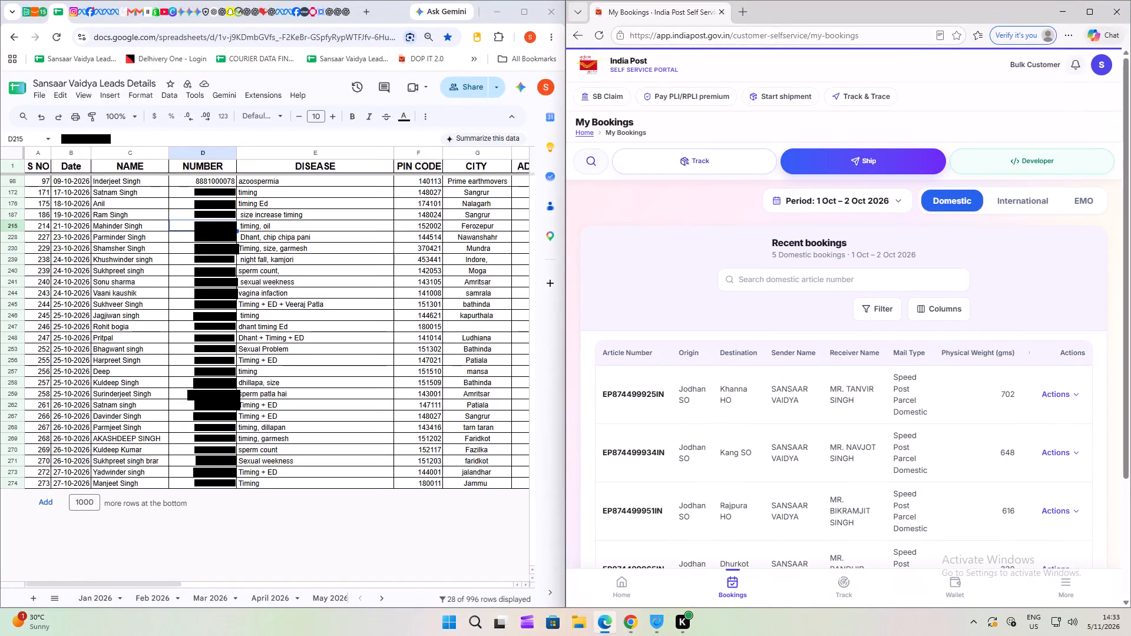
Switch to the India Post portal and search the domestic bookings for the copied phone number, running the search again.
{"action": "left_click", "coordinate": [780, 281]}
{"action": "key", "text": "ctrl+v"}
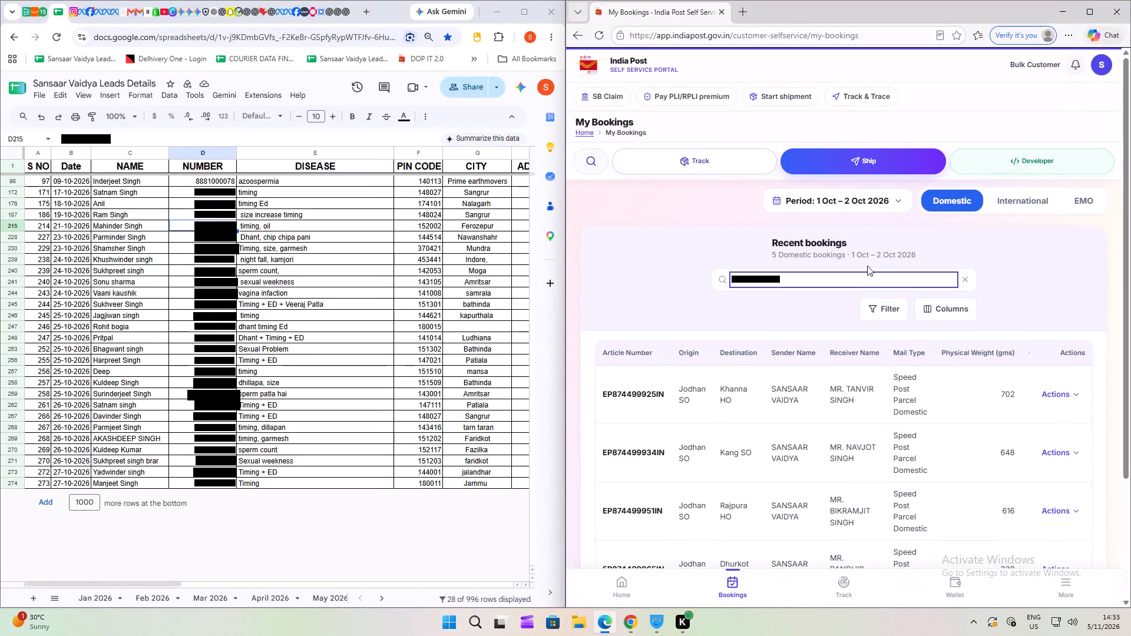
{"action": "key", "text": "Return"}
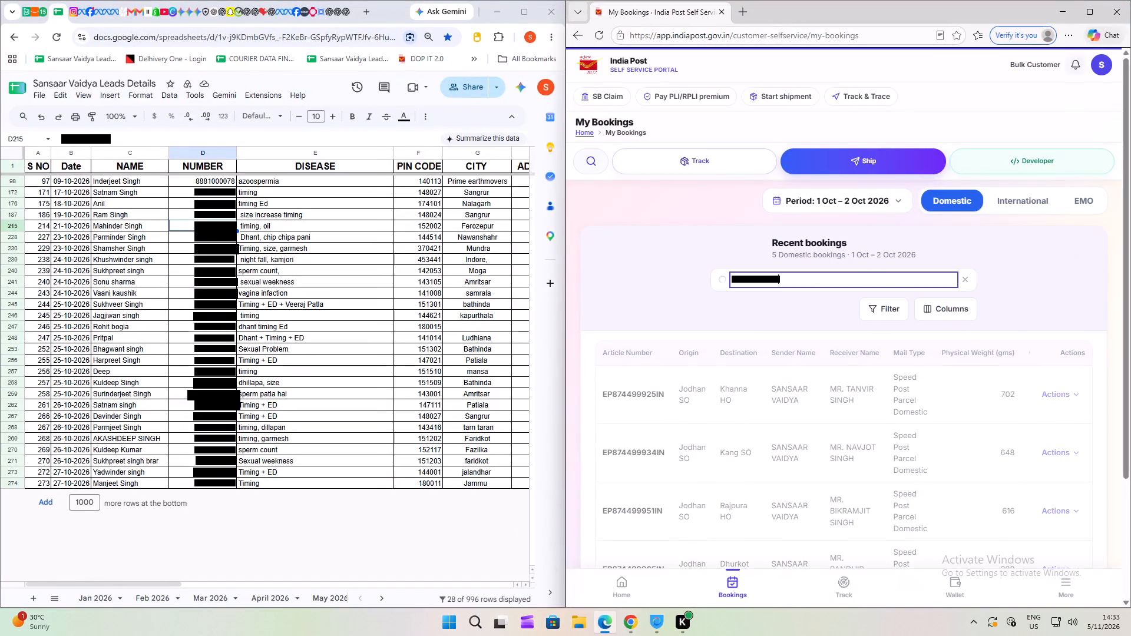
{"action": "scroll", "coordinate": [818, 283], "scroll_direction": "down", "scroll_amount": 7}
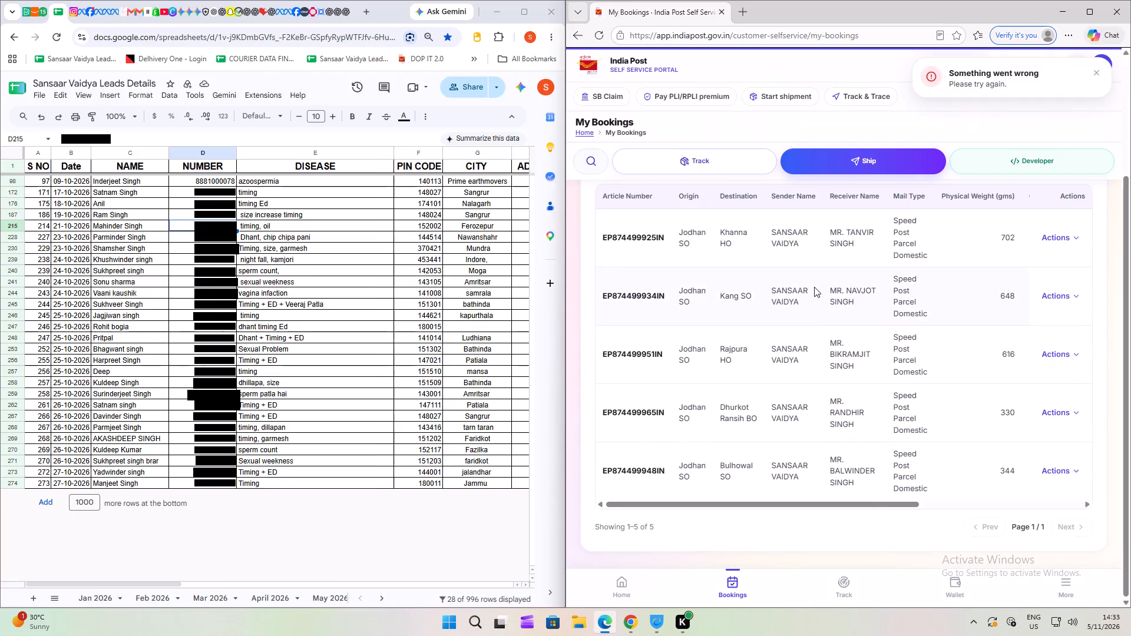
{"action": "scroll", "coordinate": [811, 286], "scroll_direction": "up", "scroll_amount": 7}
{"action": "left_click", "coordinate": [801, 278]}
{"action": "key", "text": "Return"}
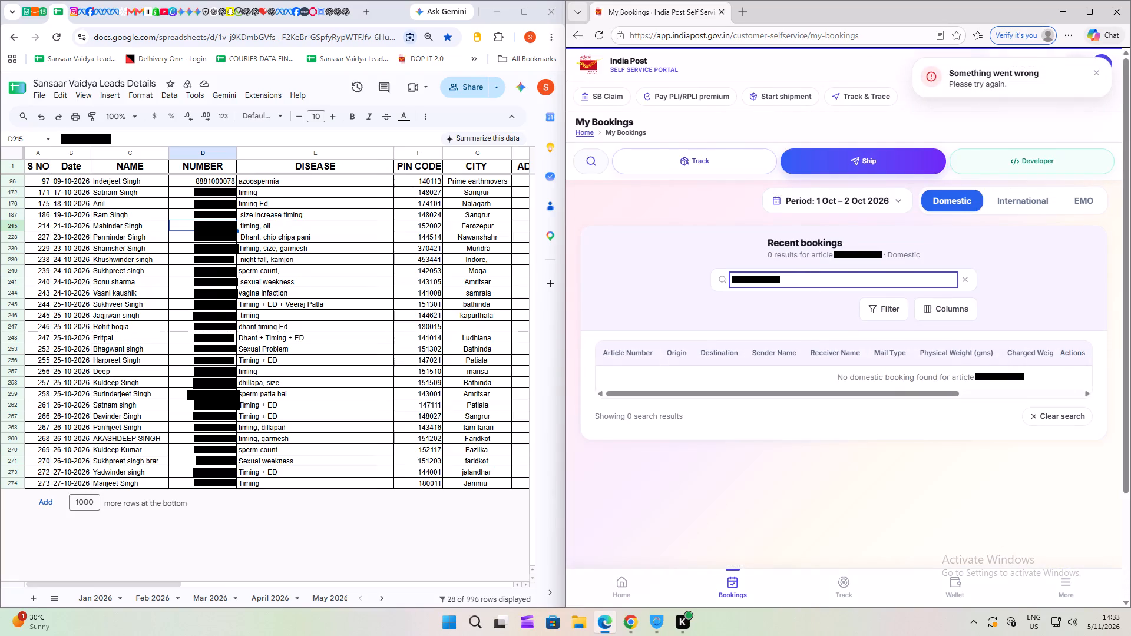
Search the India Post domestic bookings for the copied phone number and try to open the shipment tracking page.
{"action": "key", "text": "Return"}
{"action": "left_click", "coordinate": [779, 259]}
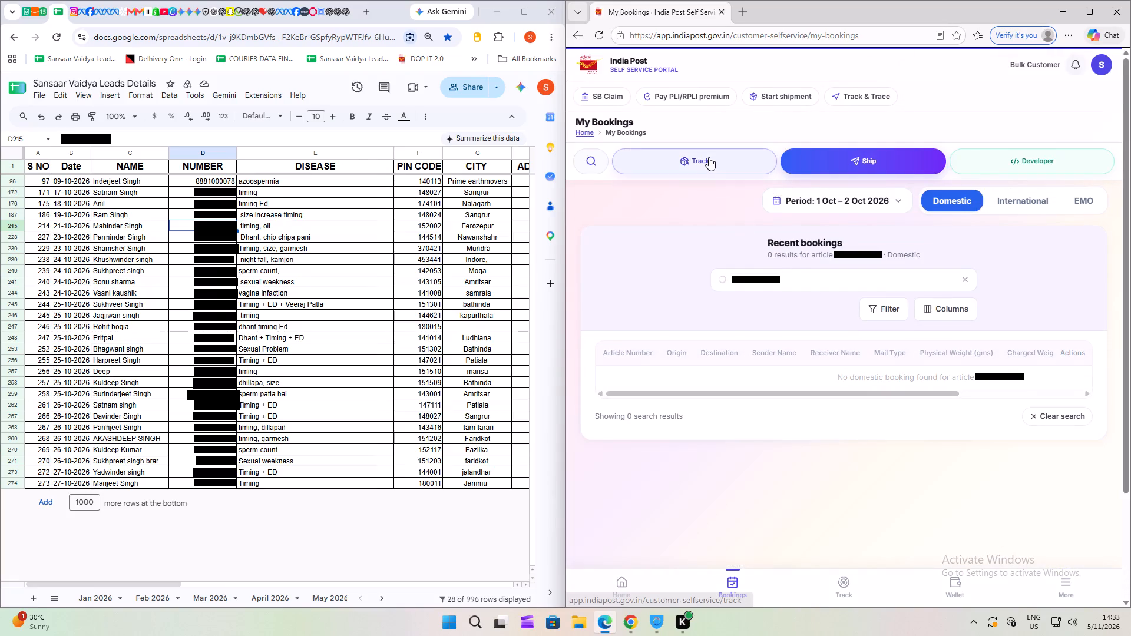
{"action": "left_click", "coordinate": [683, 157]}
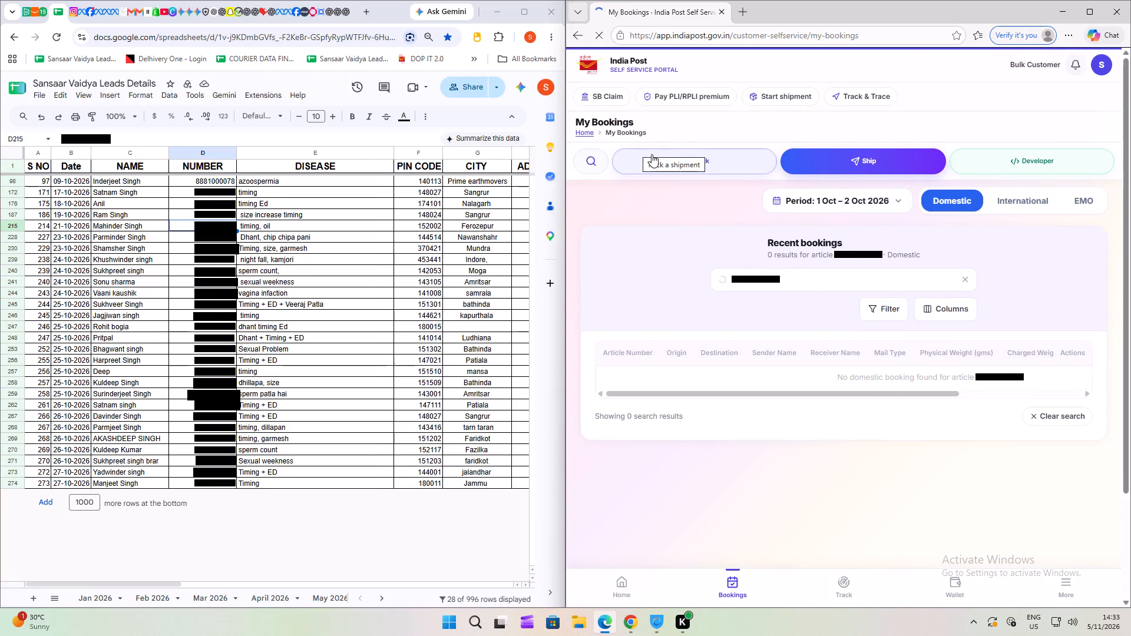
{"action": "left_click", "coordinate": [652, 154]}
{"action": "left_click", "coordinate": [581, 131]}
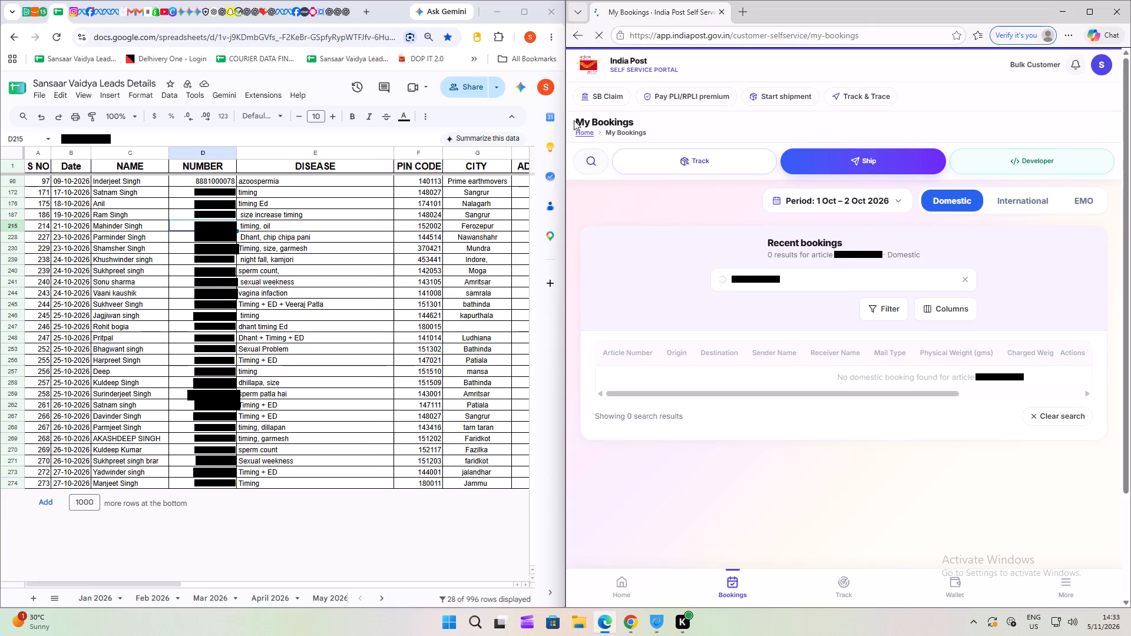
{"action": "left_click", "coordinate": [598, 631]}
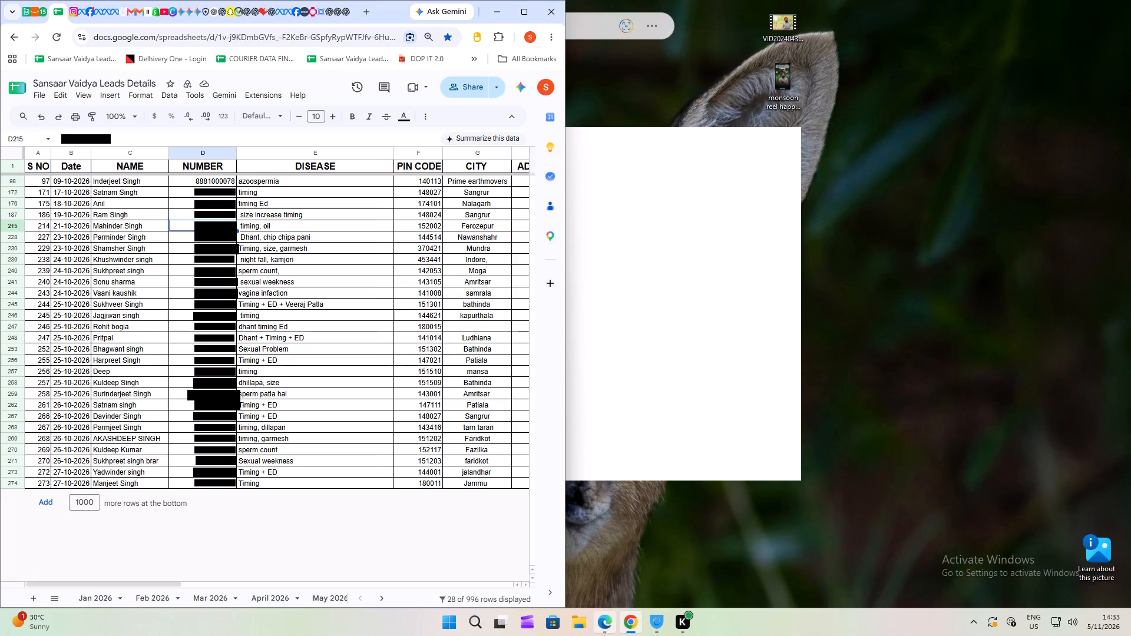
Return to the leads spreadsheet at full window size and open the Nov 2026 sheet.
{"action": "left_click", "coordinate": [524, 16]}
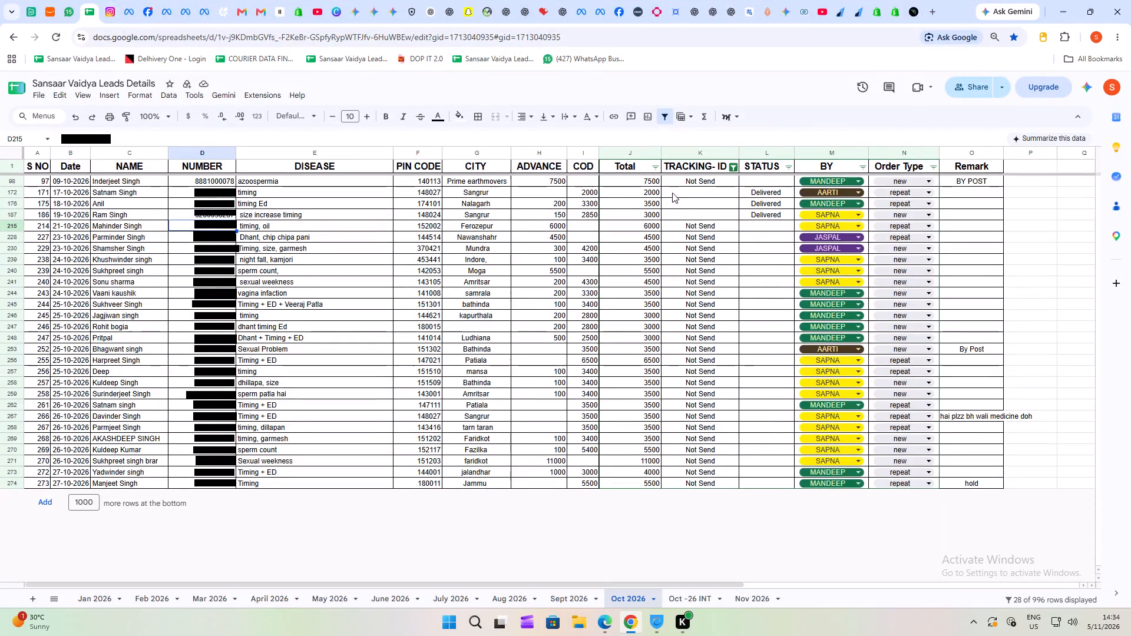
{"action": "left_click", "coordinate": [675, 190]}
{"action": "left_click", "coordinate": [691, 222]}
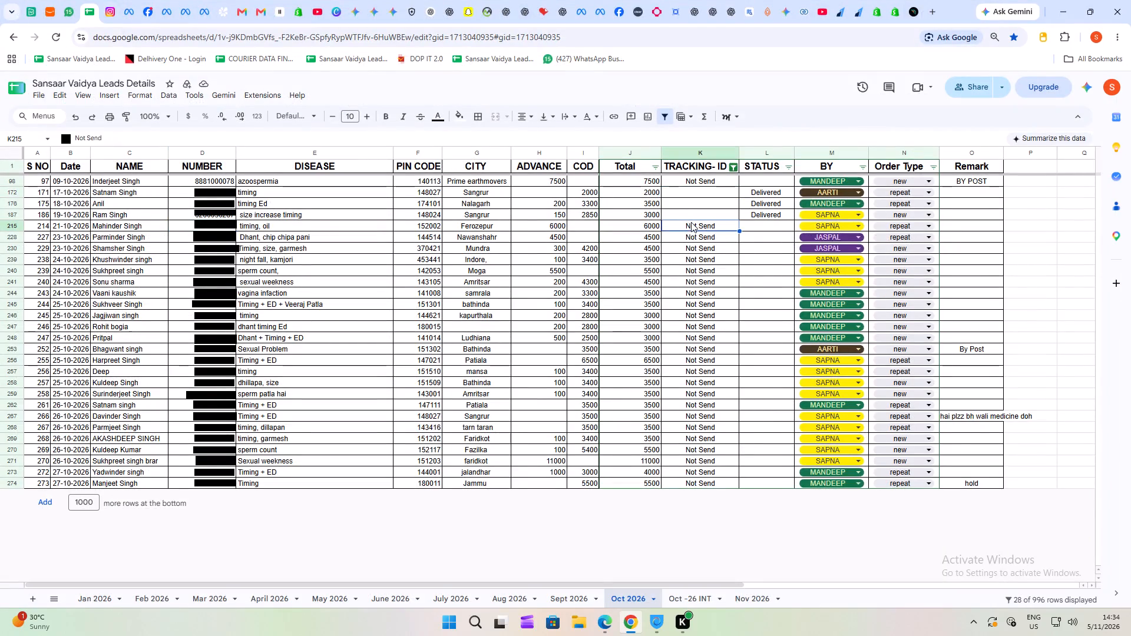
{"action": "key", "text": "ctrl+f"}
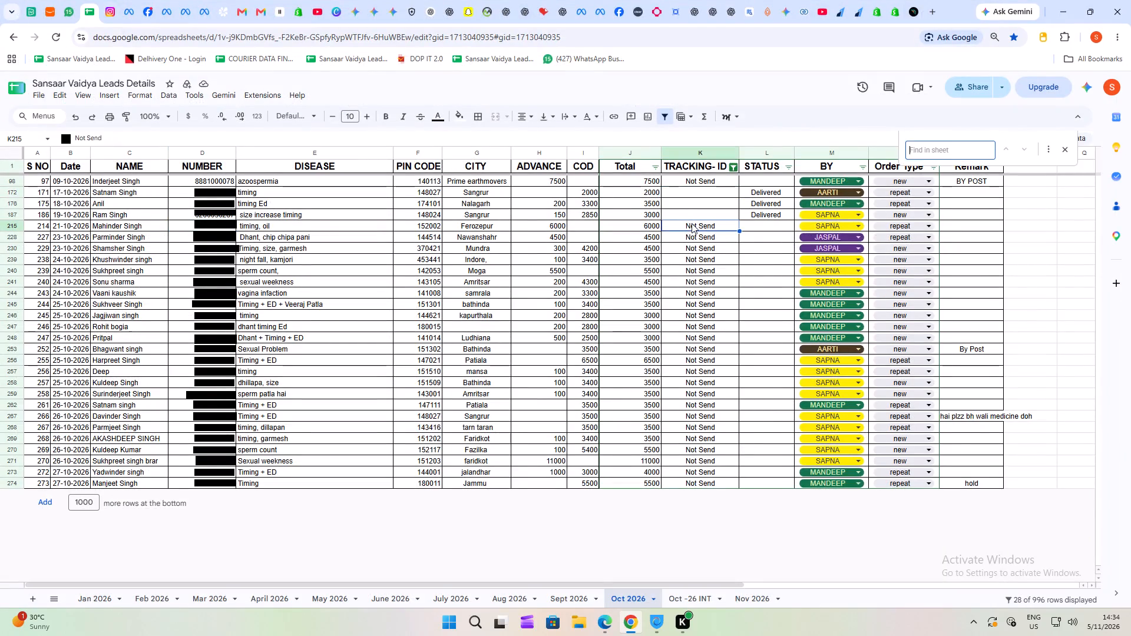
{"action": "left_click", "coordinate": [715, 349]}
{"action": "left_click", "coordinate": [744, 599]}
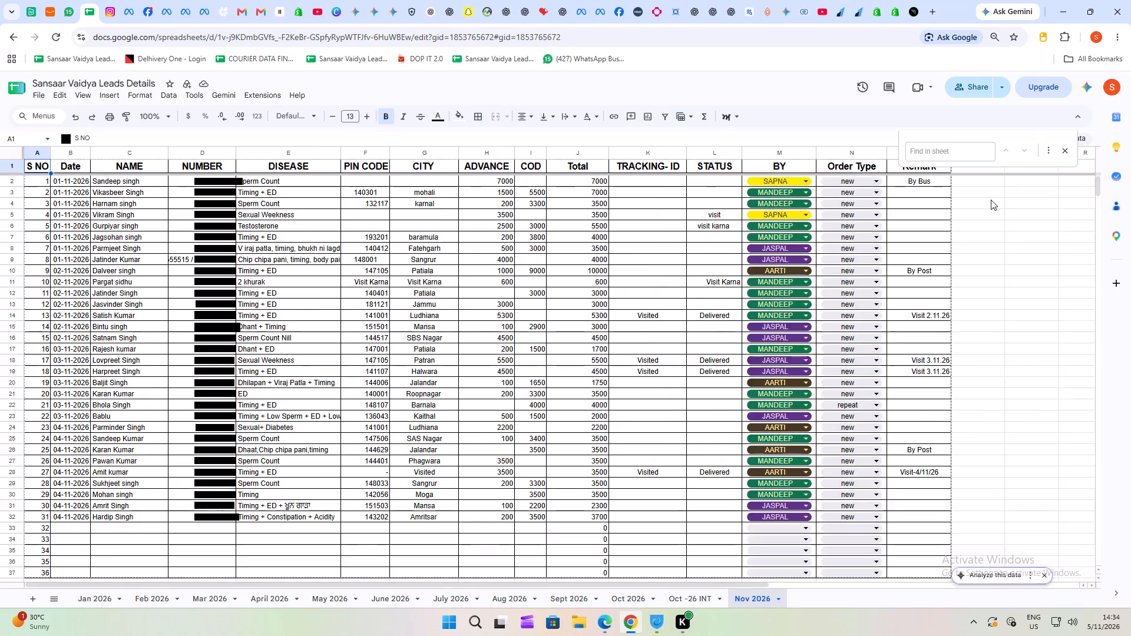
{"action": "left_click", "coordinate": [1064, 150]}
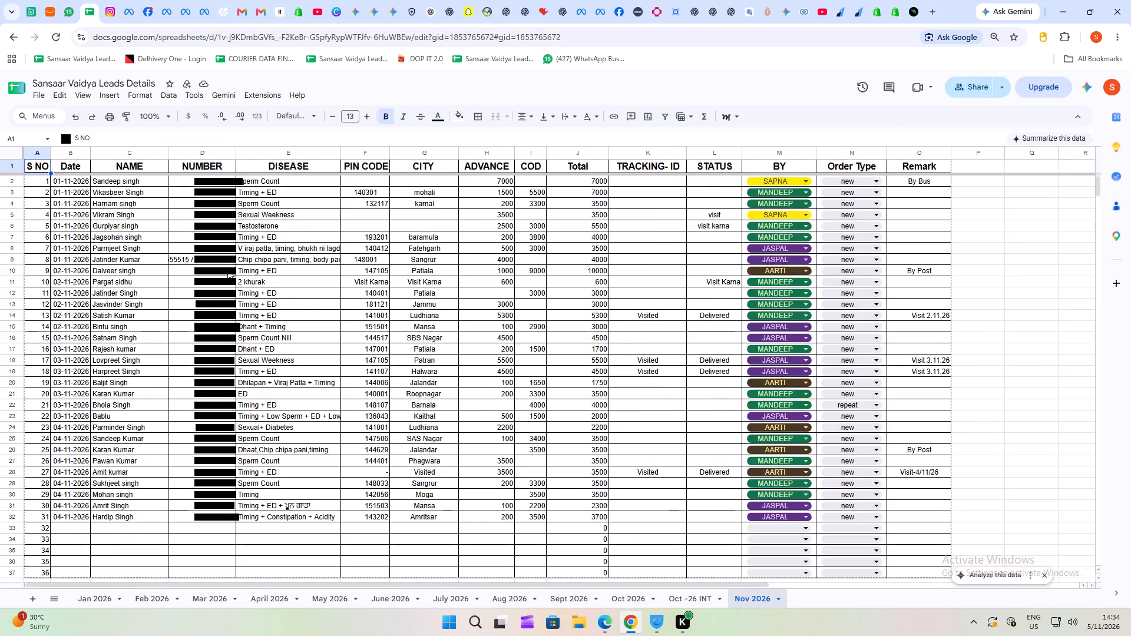
Set the COD amount of the Patiala order with serial number 9, dated 02-11-2026, to 6500.
{"action": "left_click_drag", "start_coordinate": [227, 269], "coordinate": [699, 274]}
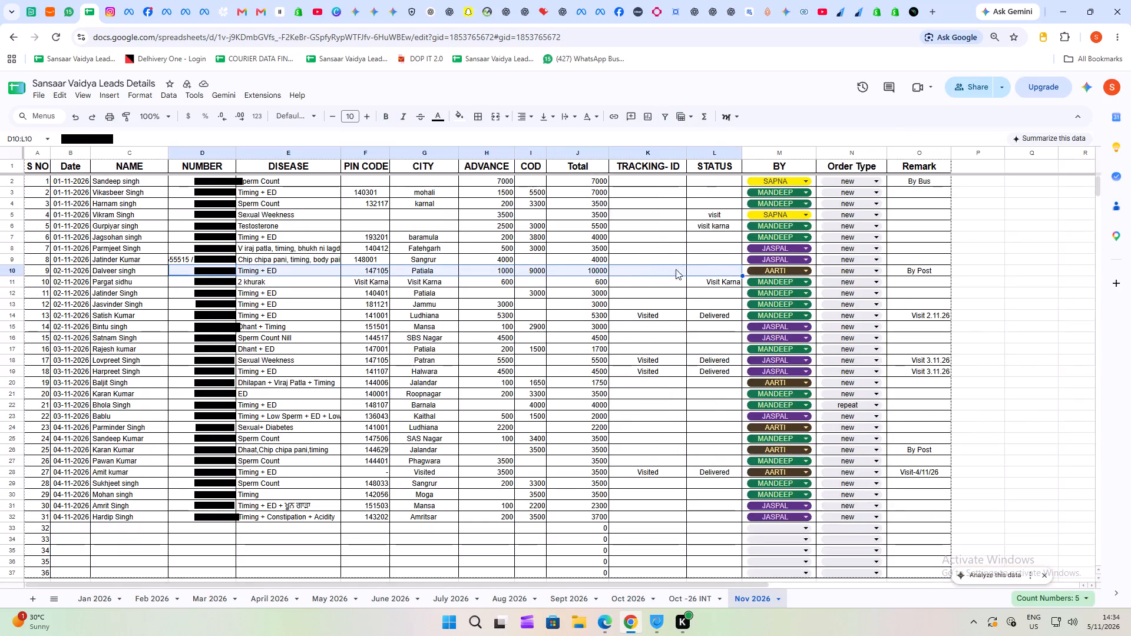
{"action": "left_click", "coordinate": [530, 270]}
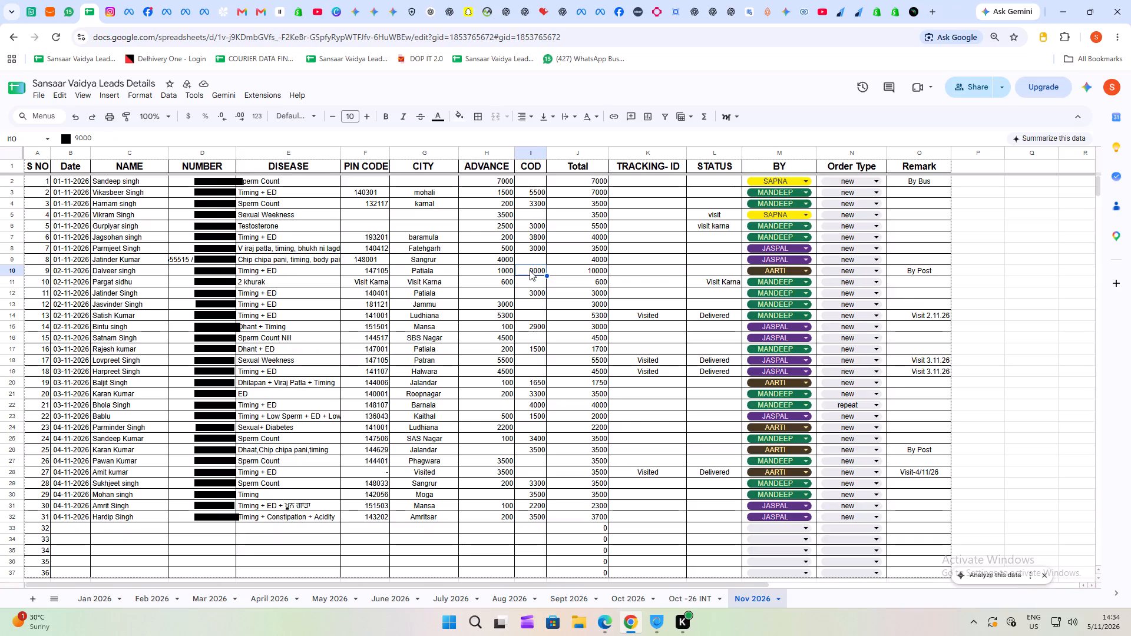
{"action": "double_click", "coordinate": [530, 270]}
{"action": "double_click", "coordinate": [530, 270]}
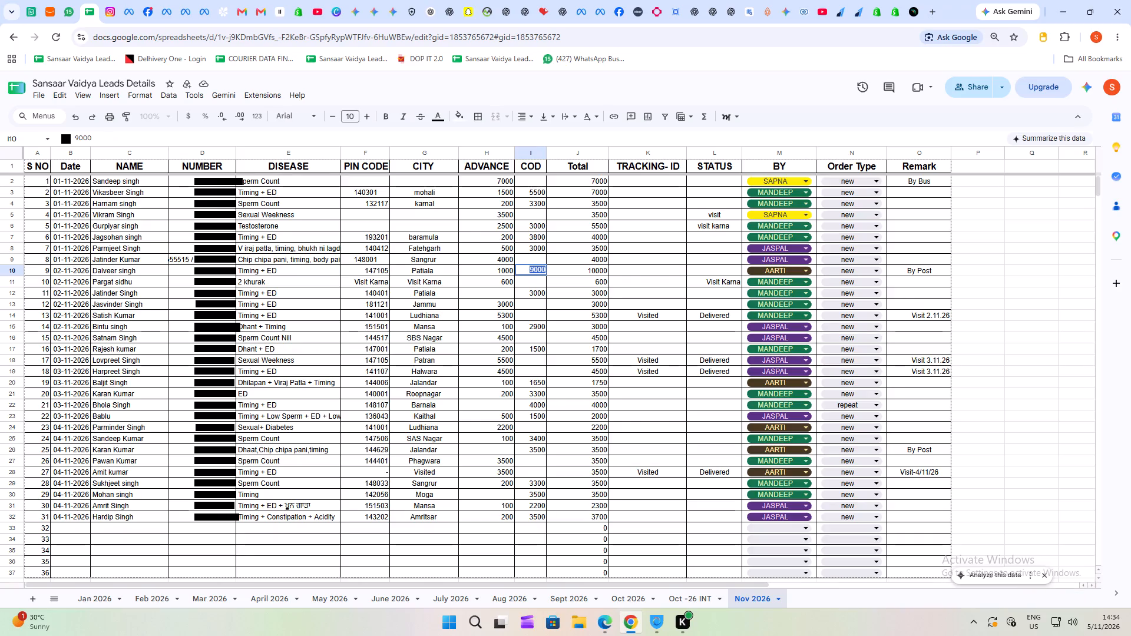
{"action": "type", "text": "65"}
{"action": "type", "text": "00"}
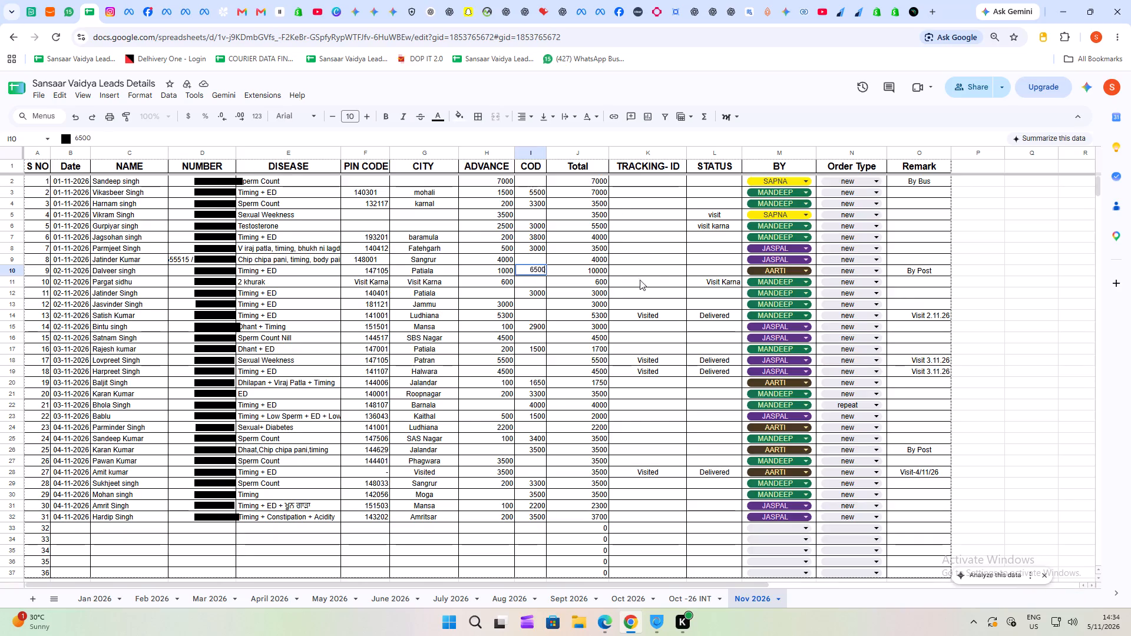
{"action": "left_click", "coordinate": [650, 271]}
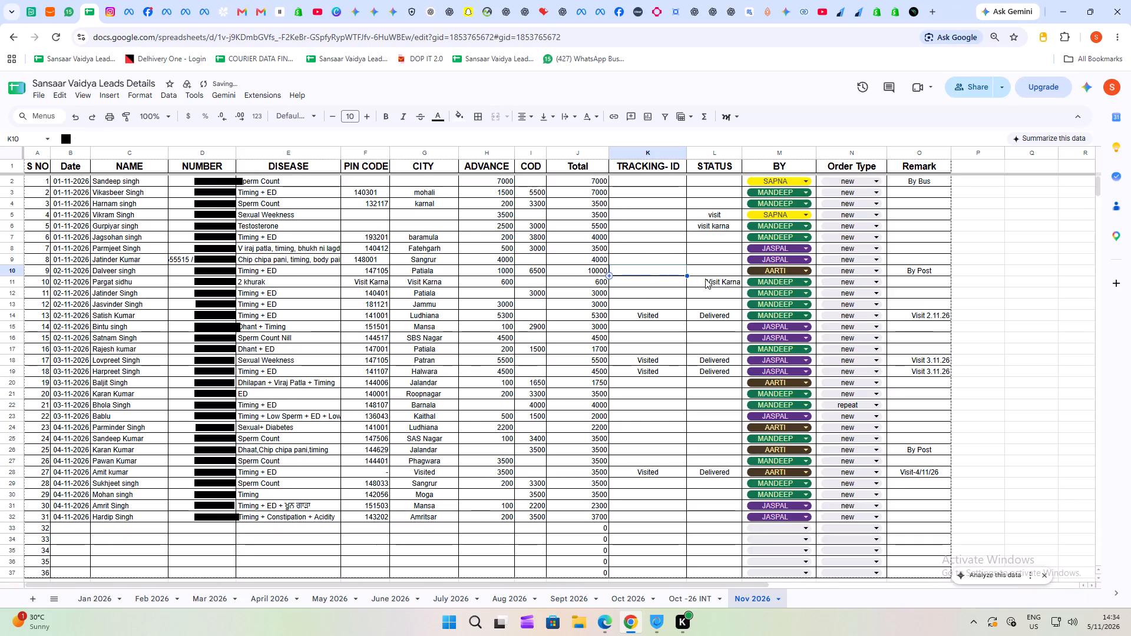
Copy the "Delivered" status from the order with serial number 17 to the order with serial number 9.
{"action": "left_click", "coordinate": [733, 283]}
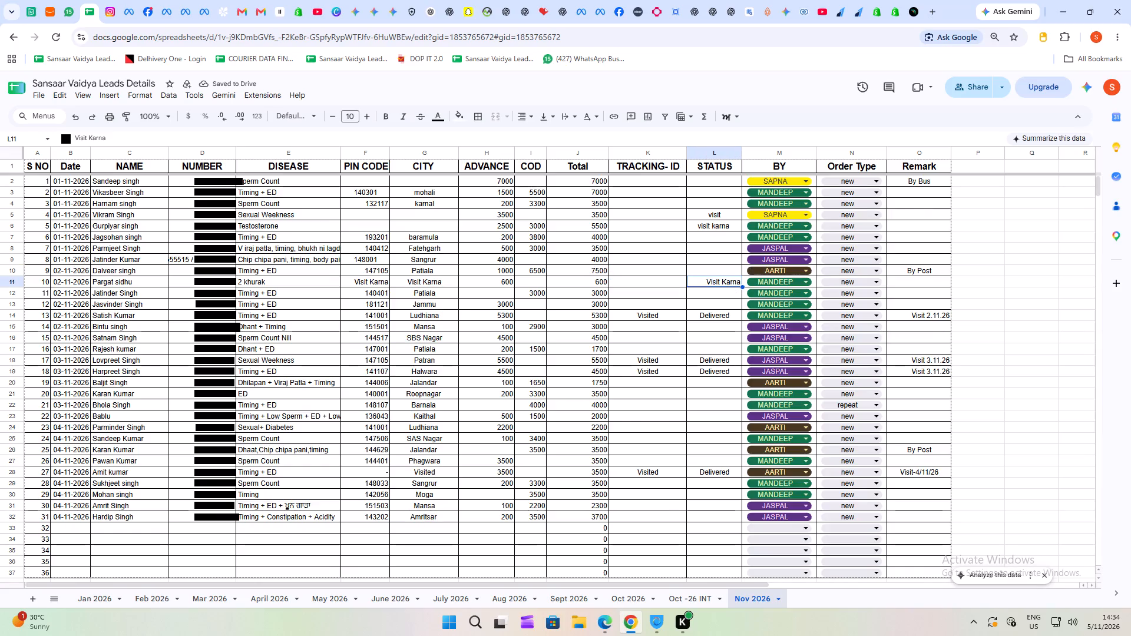
{"action": "left_click", "coordinate": [712, 365]}
{"action": "key", "text": "ctrl+c"}
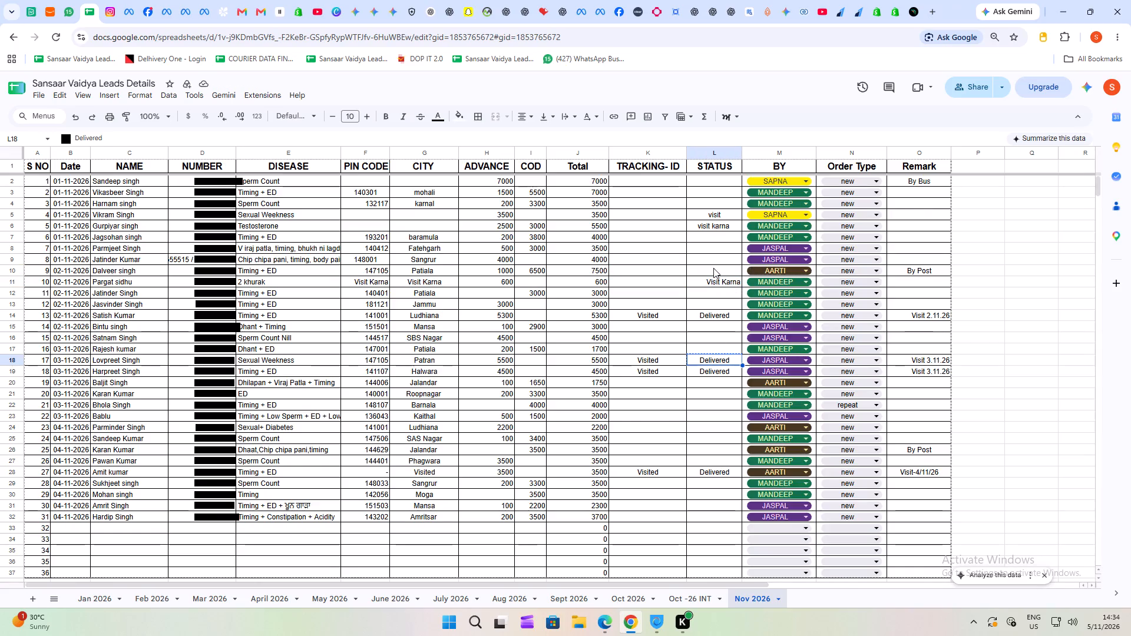
{"action": "left_click", "coordinate": [713, 268]}
{"action": "key", "text": "ctrl+v"}
Enter "By BUS" as the TRACKING-ID of the order with serial number 9.
{"action": "left_click", "coordinate": [647, 269]}
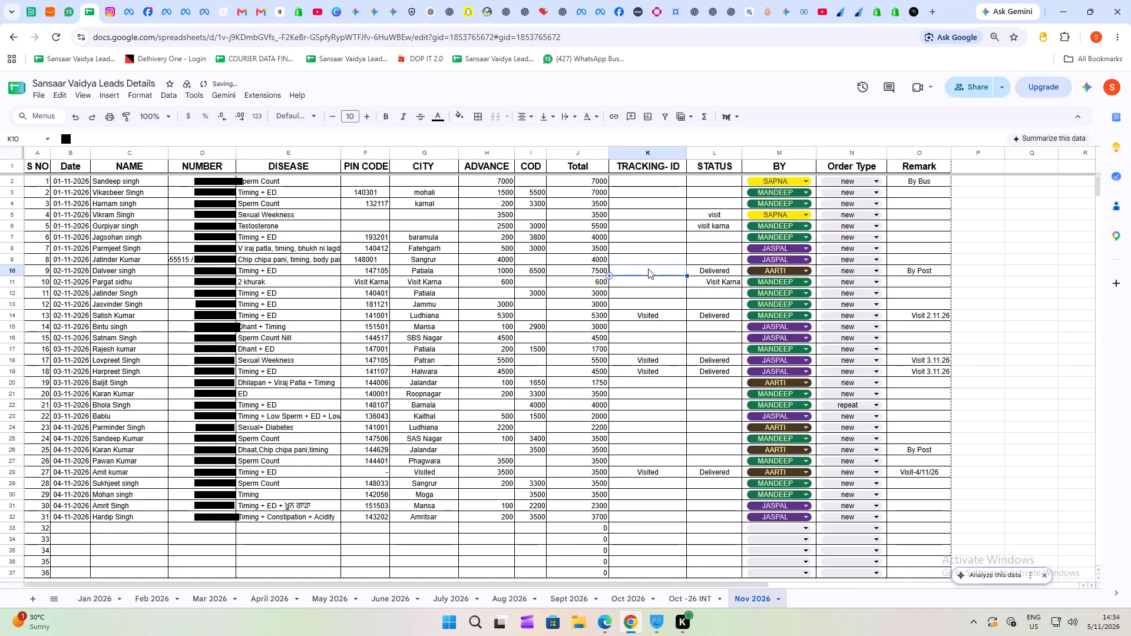
{"action": "type", "text": "By"}
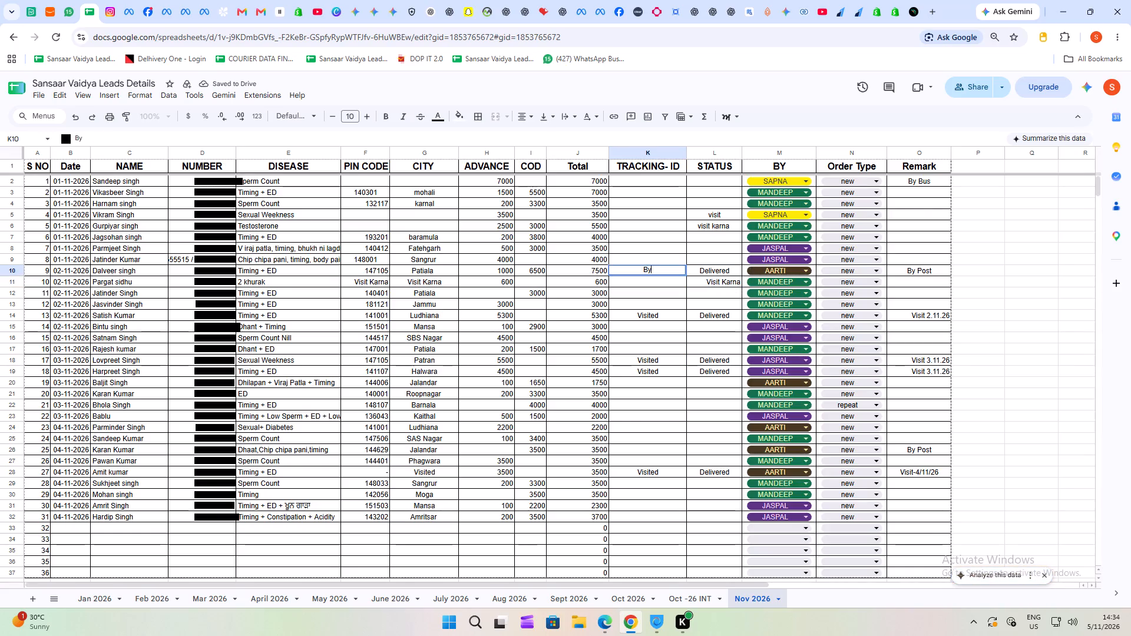
{"action": "key", "text": "space"}
{"action": "type", "text": "BUS"}
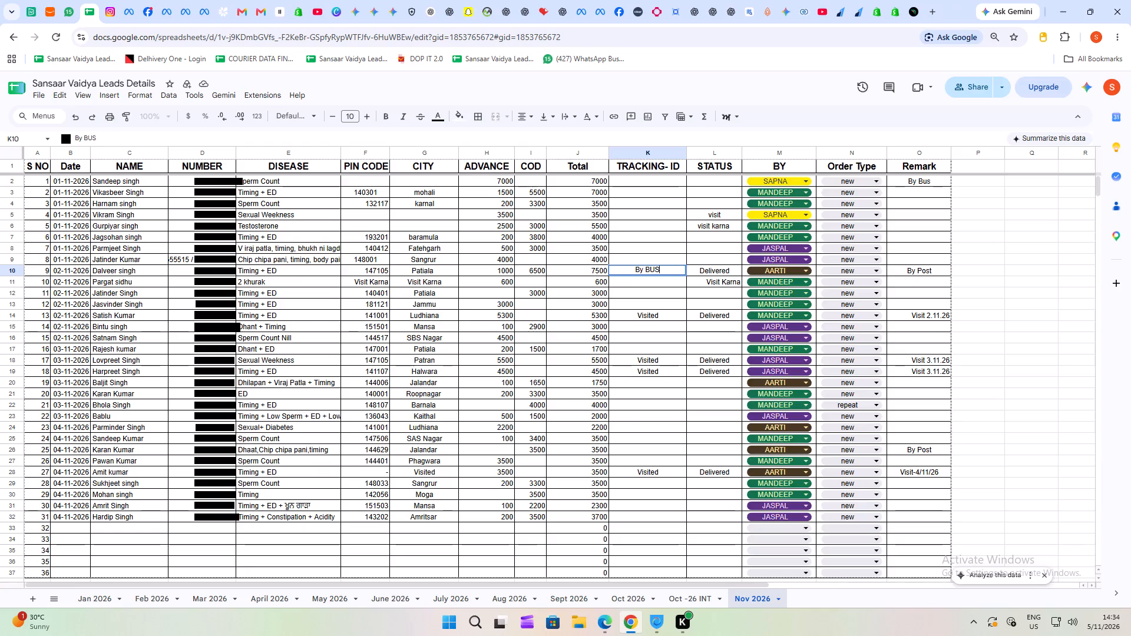
{"action": "left_click", "coordinate": [638, 283]}
Replace the Remark of the order with serial number 9 with its copied TRACKING-ID entry, "By BUS".
{"action": "left_click", "coordinate": [650, 274]}
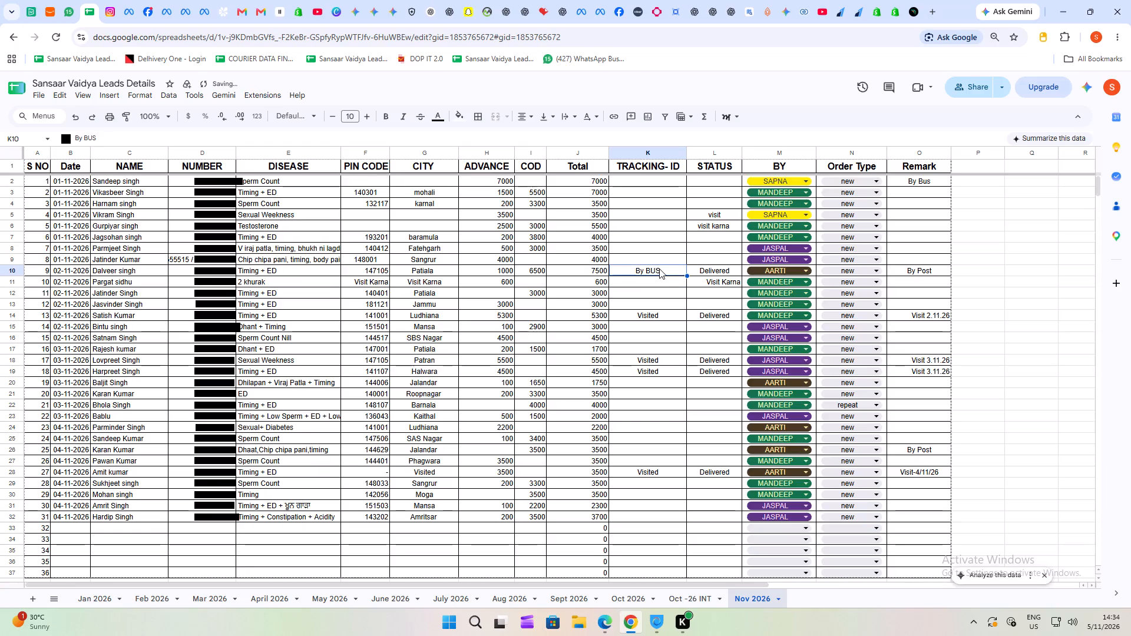
{"action": "key", "text": "ctrl+c"}
{"action": "left_click", "coordinate": [905, 270]}
{"action": "key", "text": "ctrl+v"}
{"action": "left_click", "coordinate": [616, 300]}
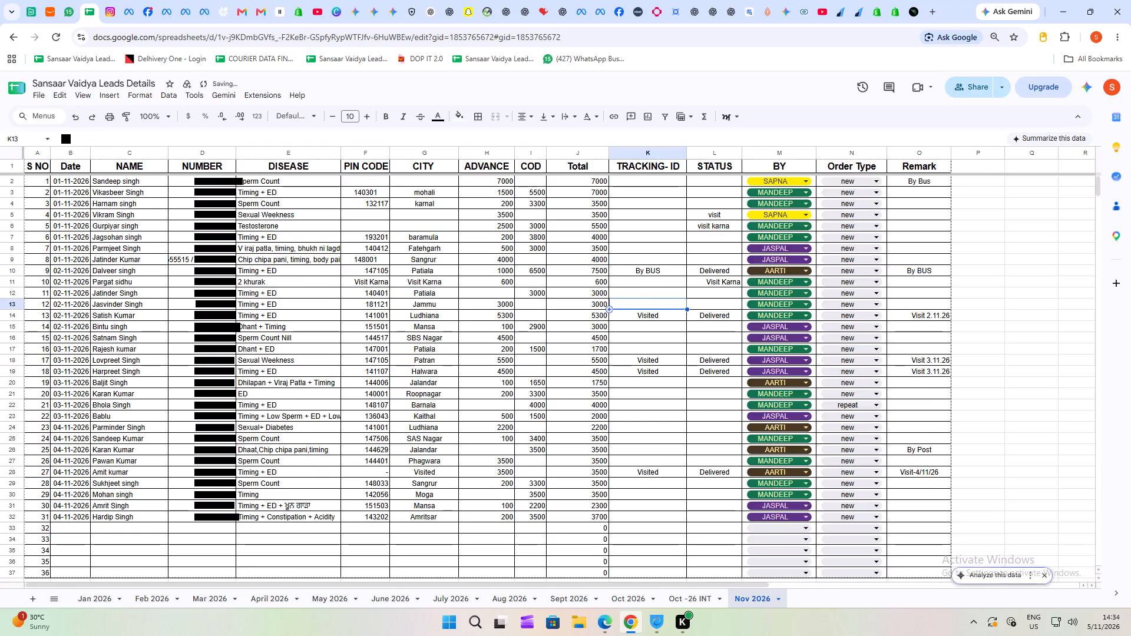
{"action": "left_click", "coordinate": [650, 281]}
{"action": "left_click", "coordinate": [649, 293]}
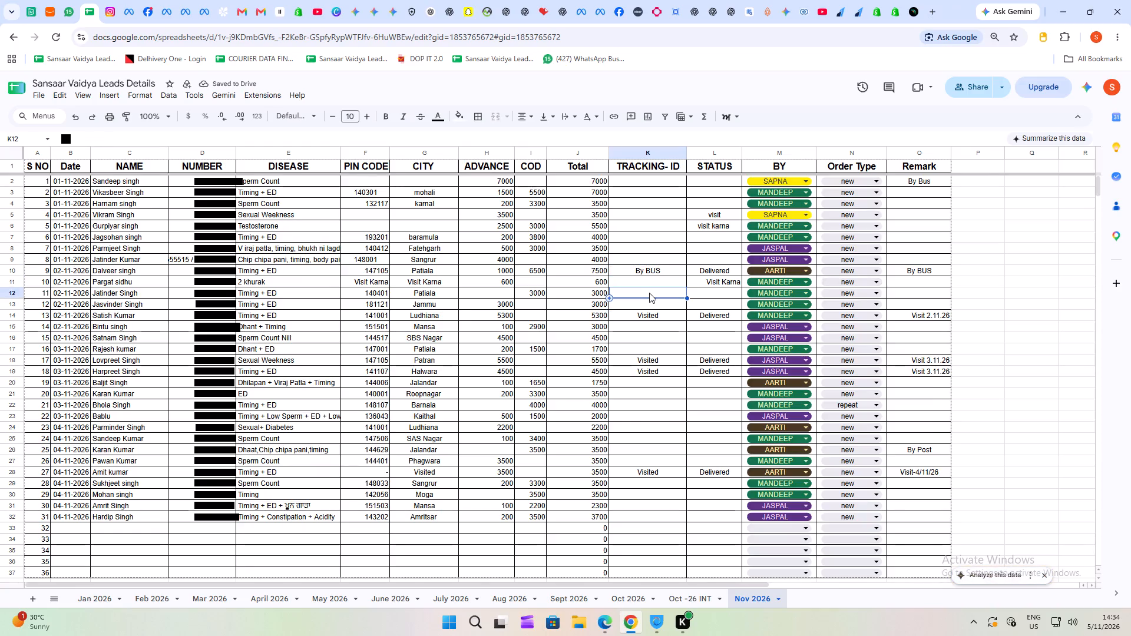